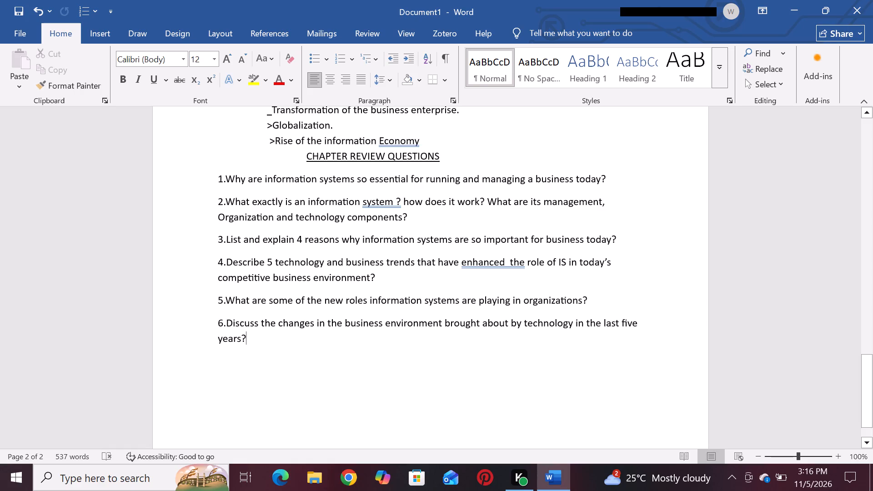
# Copy the six chapter review questions at the end of the Word document.
pyautogui.moveTo(221, 178); pyautogui.dragTo(491, 271)
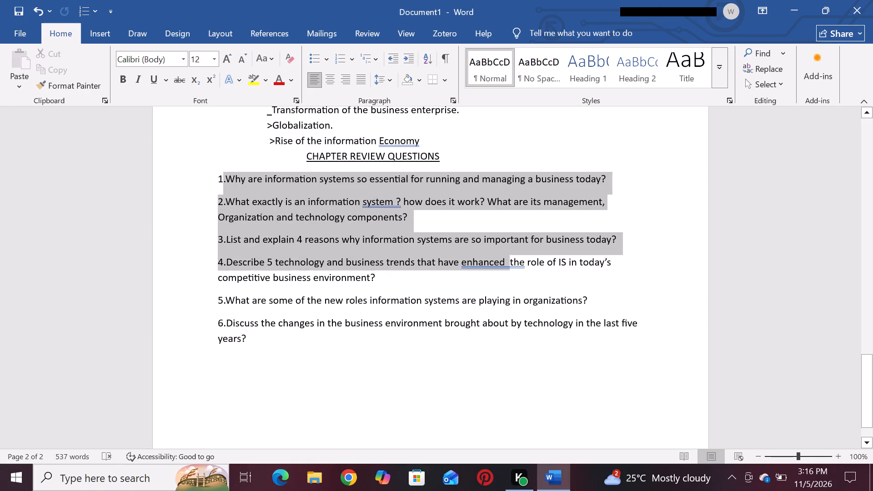
pyautogui.moveTo(491, 271); pyautogui.dragTo(632, 336)
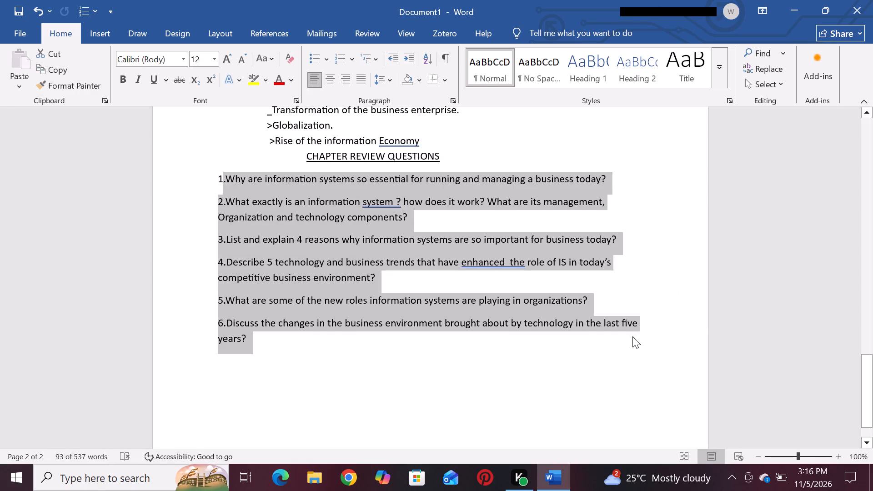
pyautogui.hotkey('ctrl', 'c')
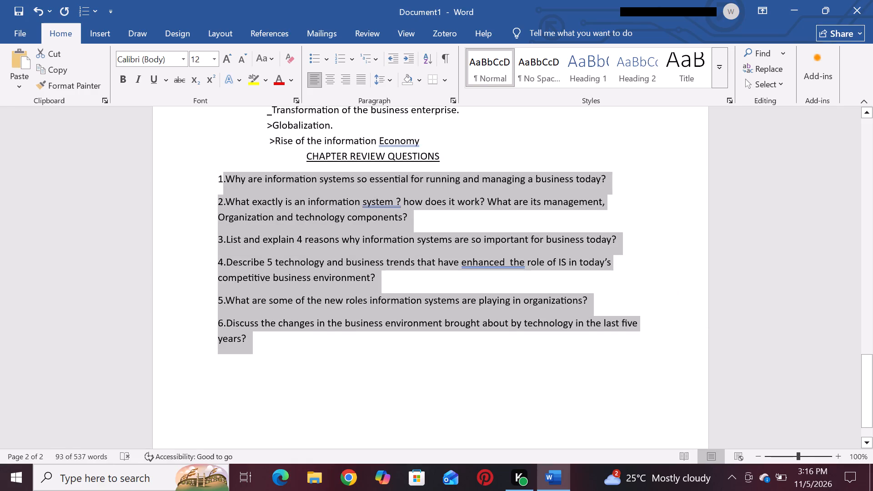
pyautogui.click(351, 478)
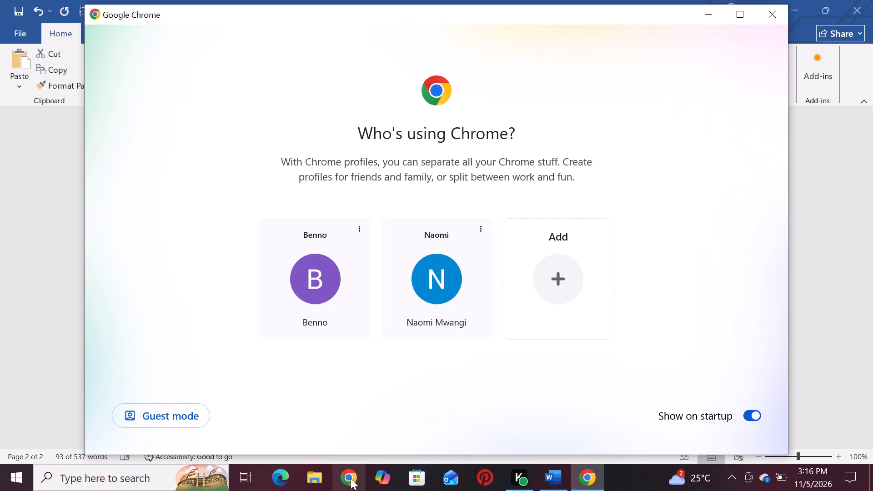
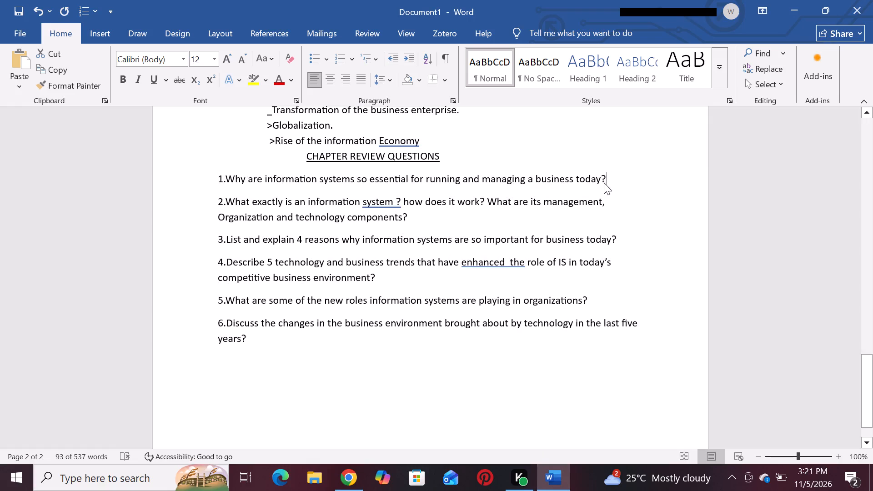
pyautogui.press('Return')
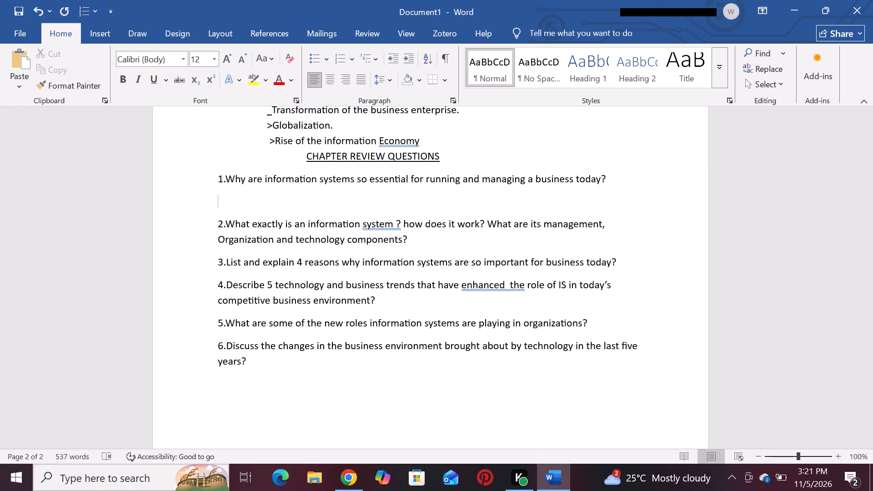
pyautogui.hotkey('ctrl', 'v')
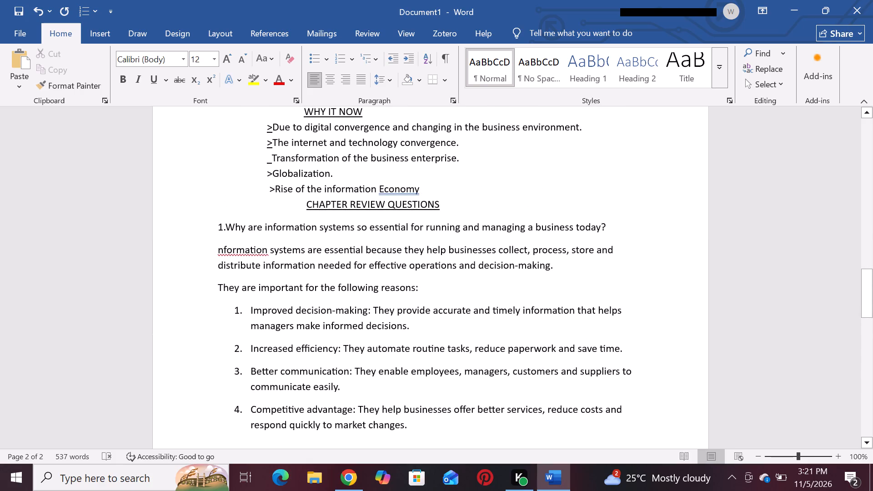
# Correct the first word of the pasted answer to "Information".
pyautogui.click(223, 250)
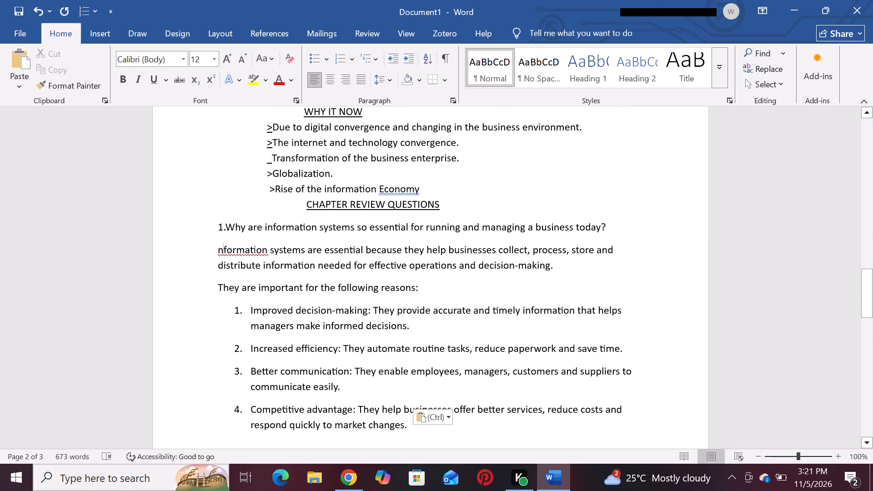
pyautogui.press('BackSpace')
pyautogui.press('i')
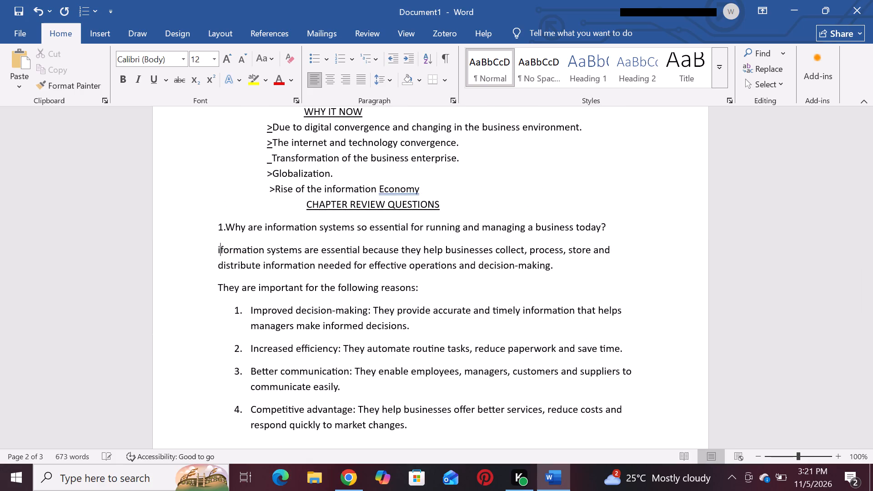
pyautogui.press('n')
pyautogui.press('BackSpace')
pyautogui.press('BackSpace')
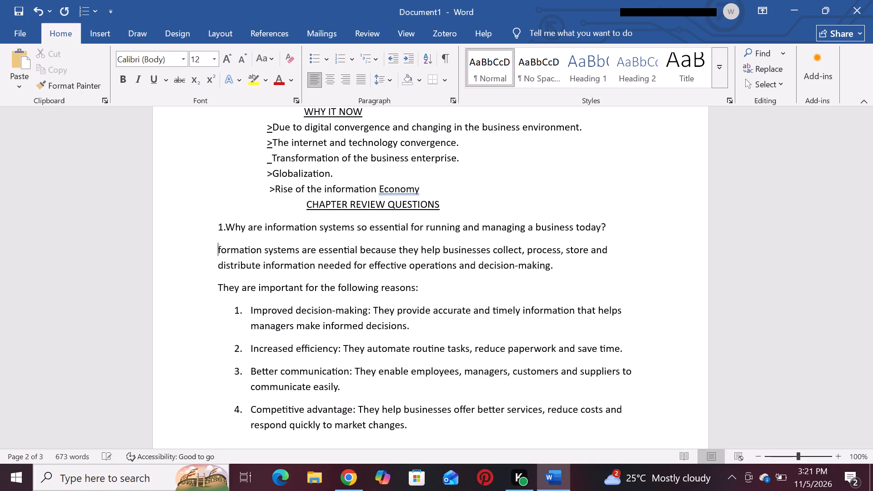
pyautogui.press('i')
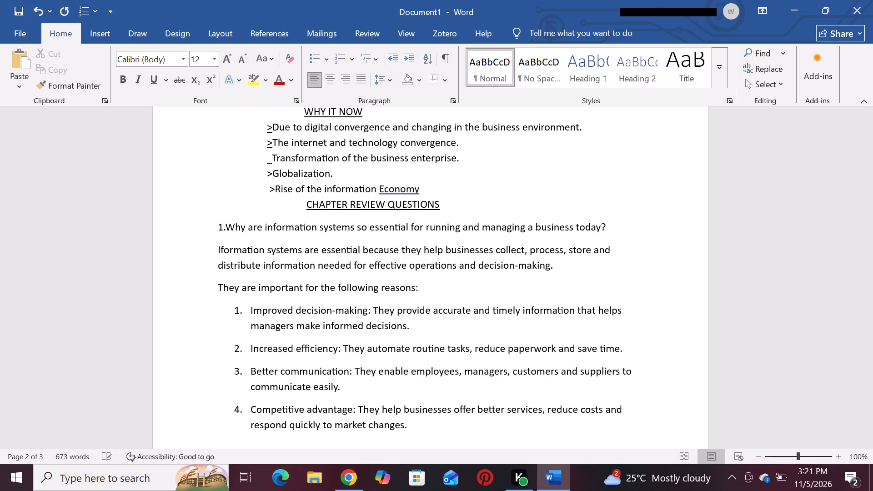
pyautogui.press('n')
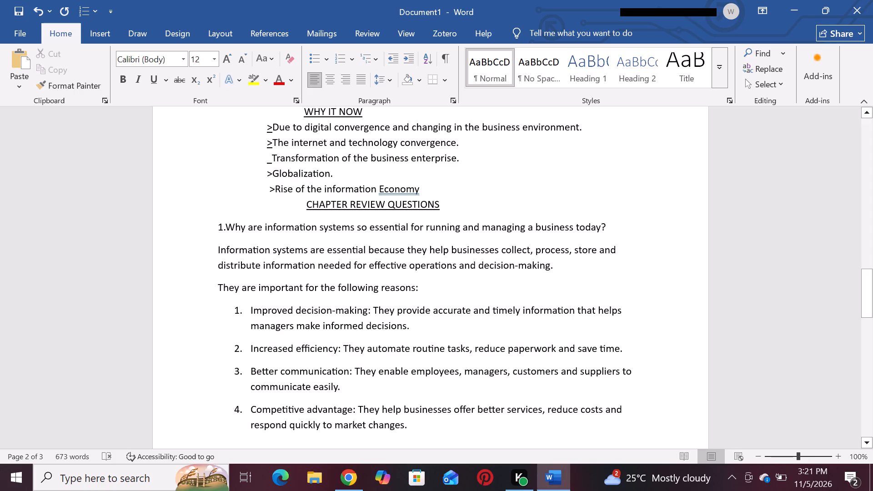
# Insert the marker ">>>>" directly before "Information systems are essential" at the start of the question 1 answer.
pyautogui.click(217, 246)
pyautogui.press('.')
pyautogui.press('BackSpace')
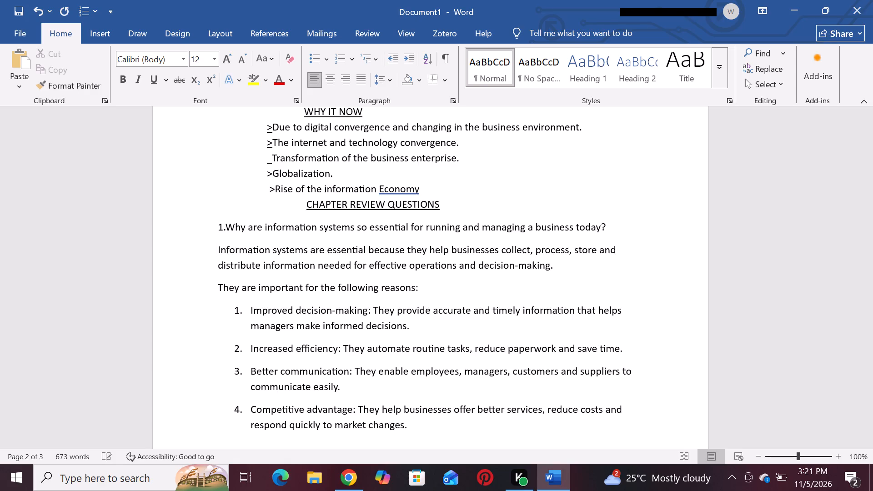
pyautogui.write('>>.')
pyautogui.press('BackSpace')
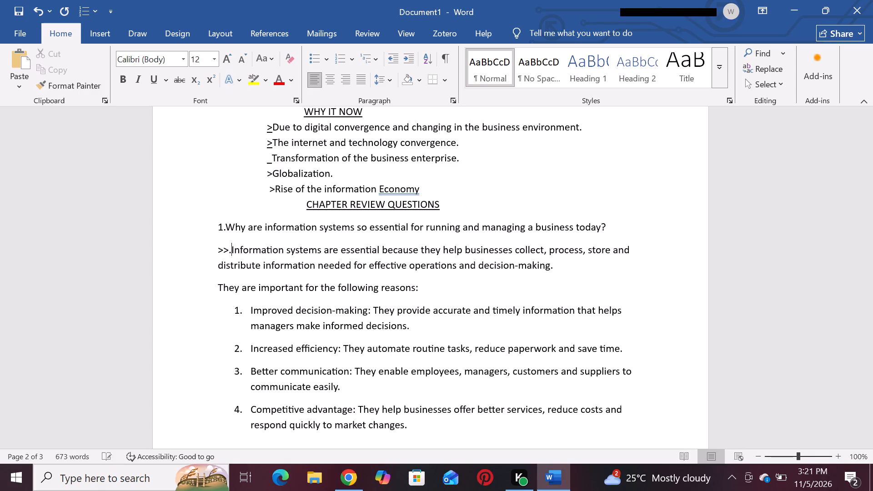
pyautogui.write('>>')
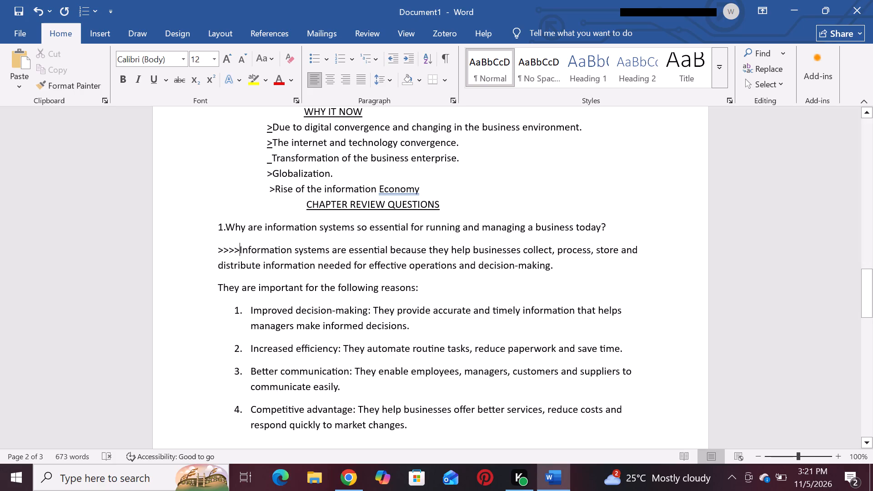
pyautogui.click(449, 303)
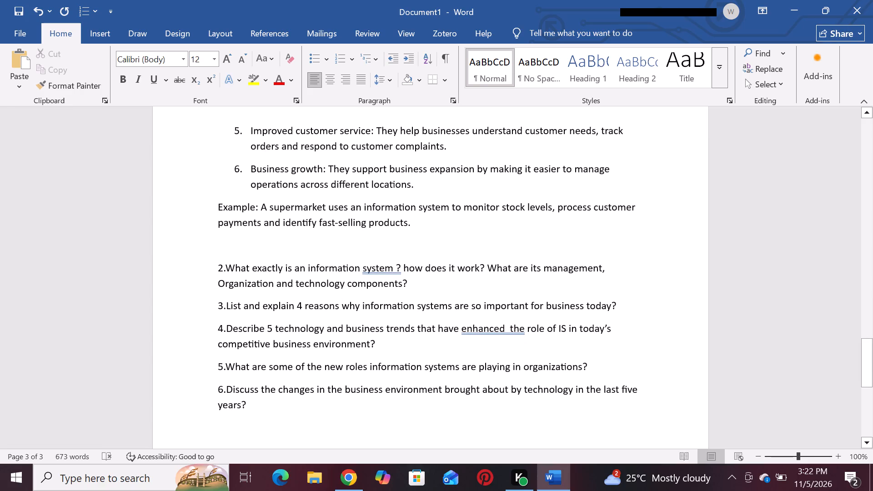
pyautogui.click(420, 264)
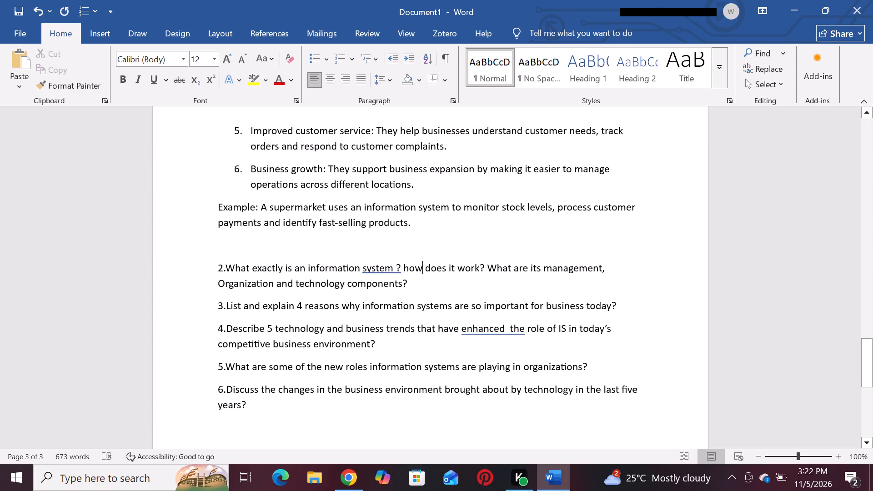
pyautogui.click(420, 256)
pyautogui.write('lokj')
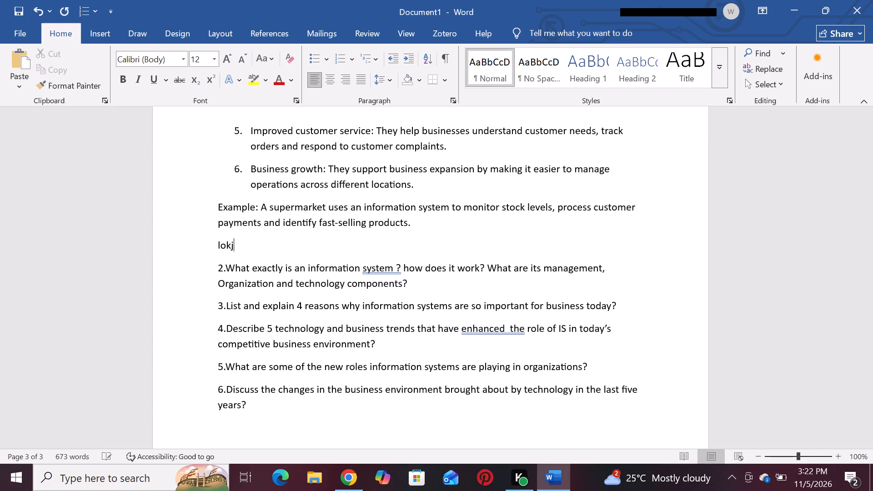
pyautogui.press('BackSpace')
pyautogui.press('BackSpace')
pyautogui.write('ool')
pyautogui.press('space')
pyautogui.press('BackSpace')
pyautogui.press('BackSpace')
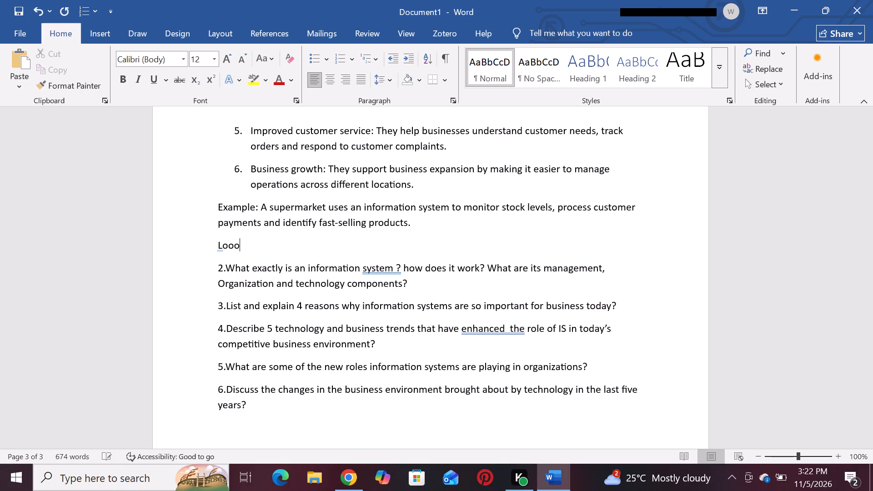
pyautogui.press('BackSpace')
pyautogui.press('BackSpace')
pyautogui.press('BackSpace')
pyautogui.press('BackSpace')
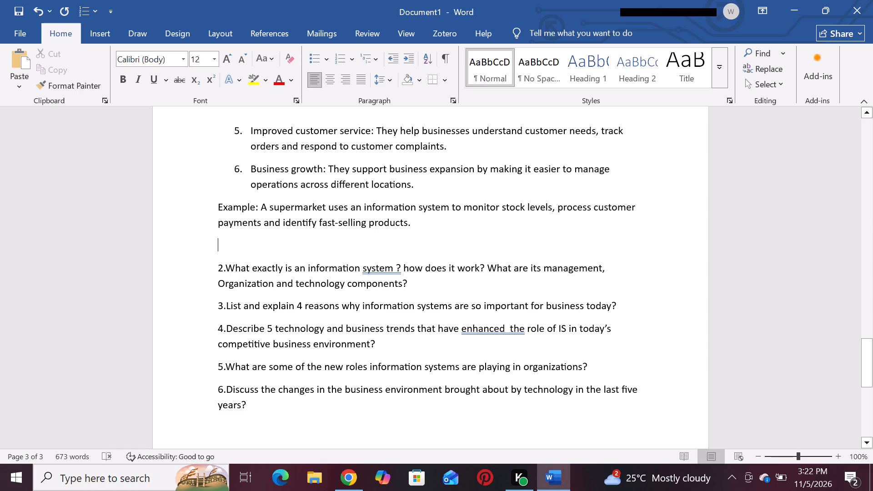
# Remove the empty line between the supermarket example paragraph and question 2.
pyautogui.press('BackSpace')
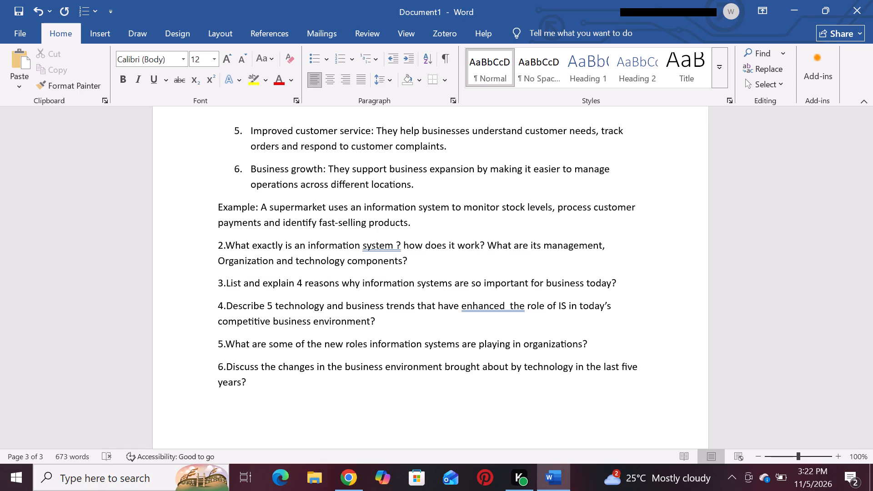
pyautogui.doubleClick(406, 261)
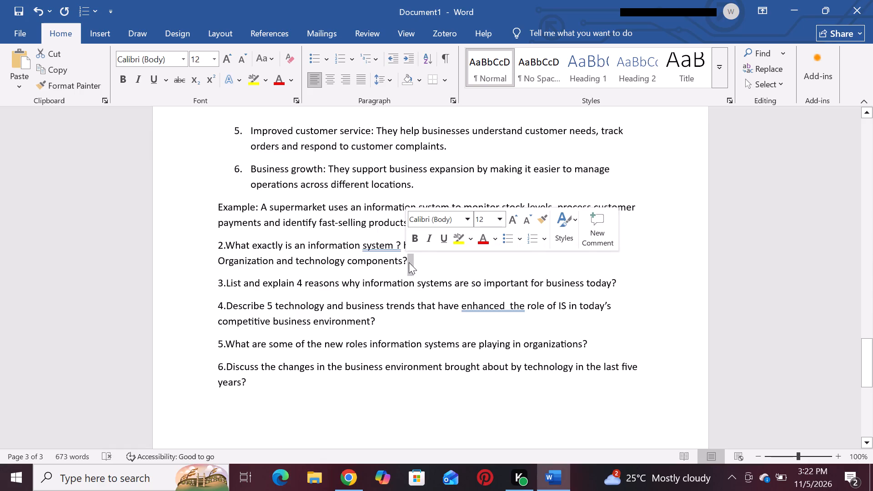
pyautogui.click(409, 262)
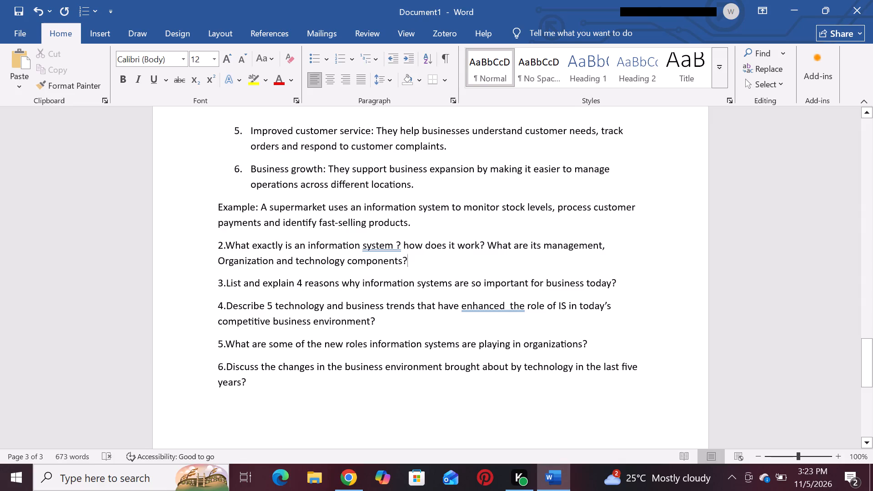
pyautogui.hotkey('ctrl', 'v')
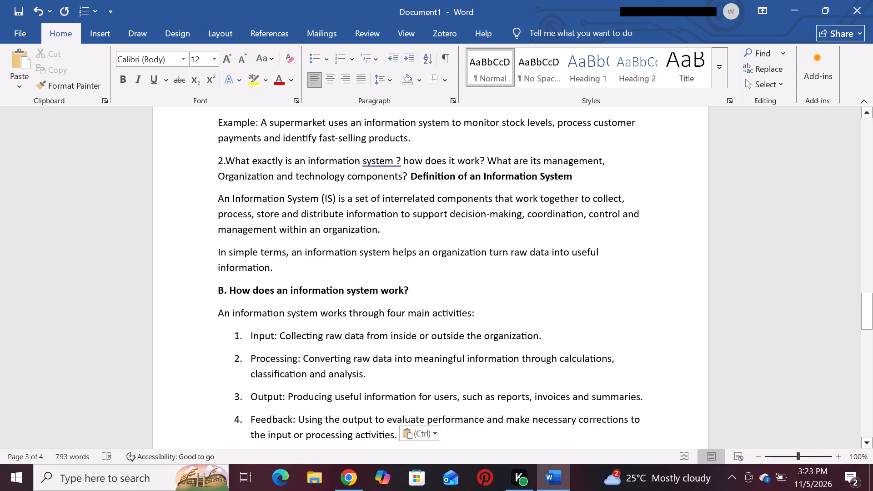
# Put the heading "Definition of an Information System" on its own line beneath question 2 and indent it with several spaces.
pyautogui.click(409, 175)
pyautogui.press('Return')
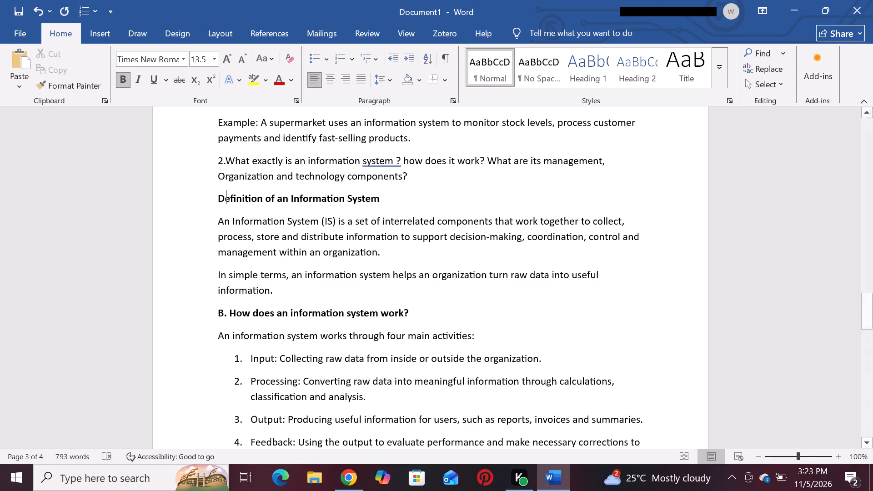
pyautogui.press('space')
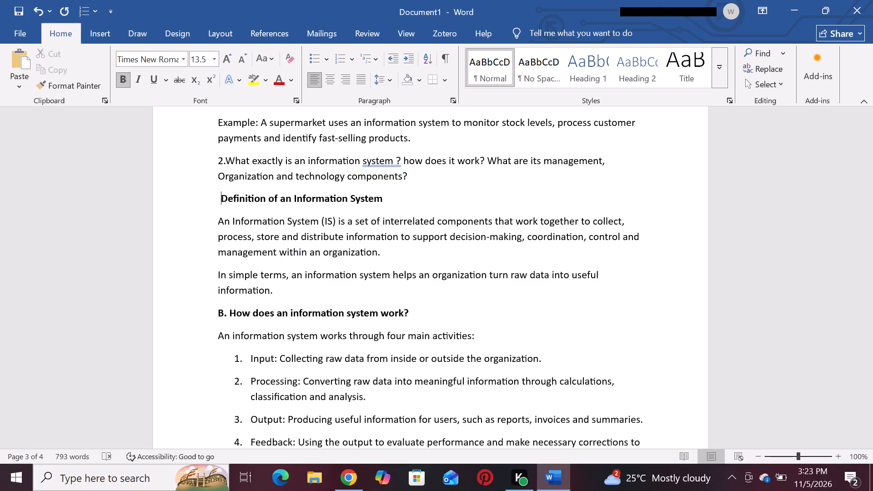
pyautogui.press('space')
pyautogui.press('space')
pyautogui.press('space')
pyautogui.press('space')
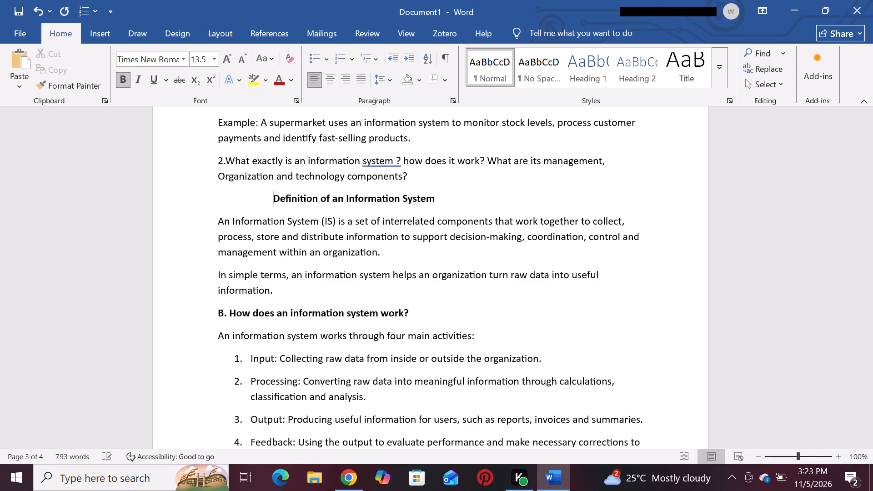
pyautogui.press('space')
pyautogui.press('space')
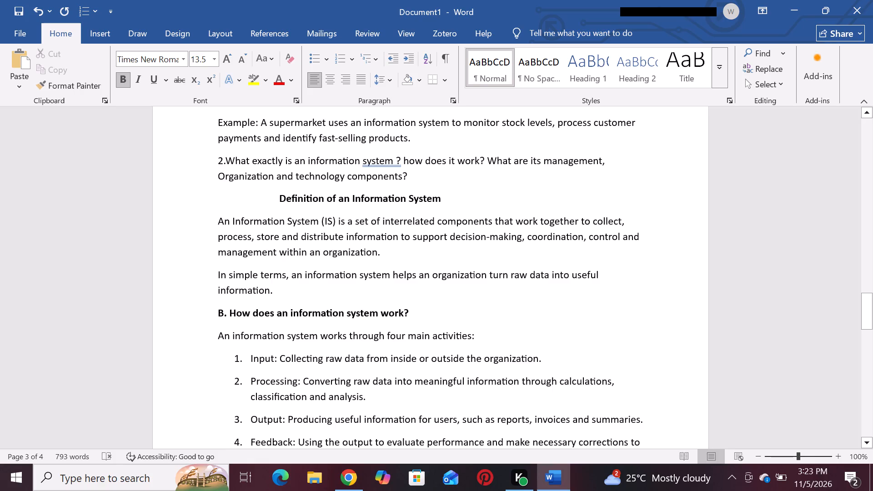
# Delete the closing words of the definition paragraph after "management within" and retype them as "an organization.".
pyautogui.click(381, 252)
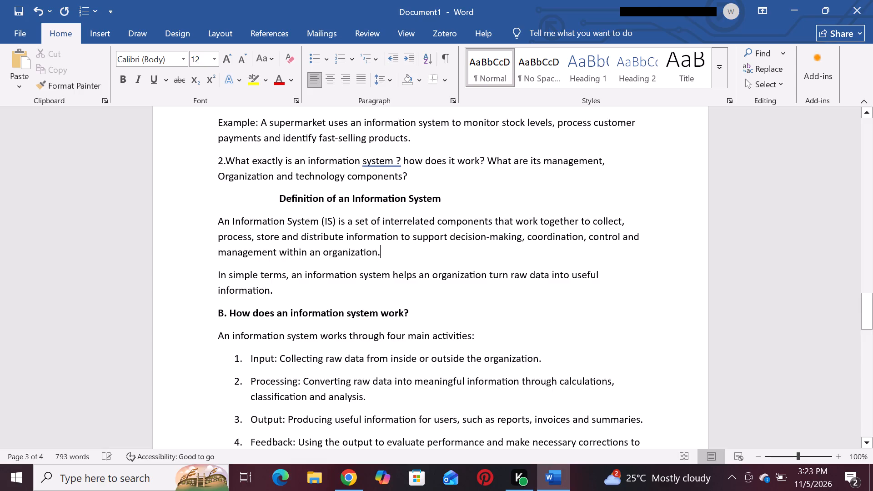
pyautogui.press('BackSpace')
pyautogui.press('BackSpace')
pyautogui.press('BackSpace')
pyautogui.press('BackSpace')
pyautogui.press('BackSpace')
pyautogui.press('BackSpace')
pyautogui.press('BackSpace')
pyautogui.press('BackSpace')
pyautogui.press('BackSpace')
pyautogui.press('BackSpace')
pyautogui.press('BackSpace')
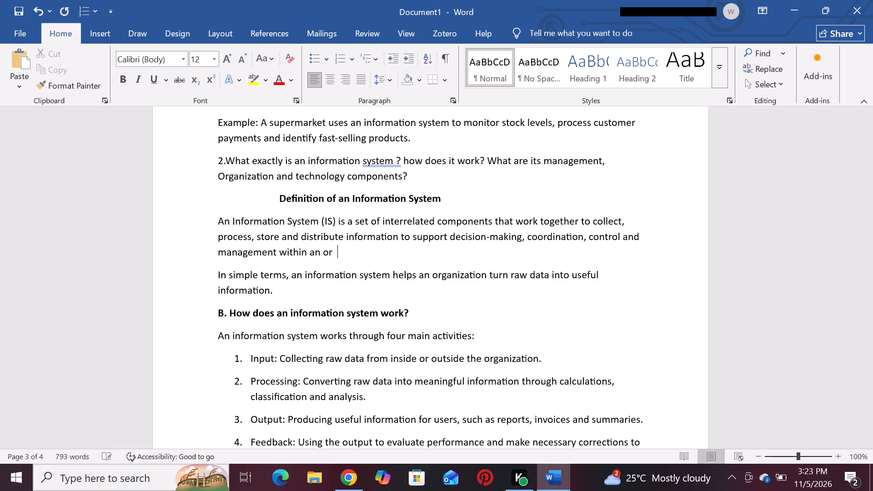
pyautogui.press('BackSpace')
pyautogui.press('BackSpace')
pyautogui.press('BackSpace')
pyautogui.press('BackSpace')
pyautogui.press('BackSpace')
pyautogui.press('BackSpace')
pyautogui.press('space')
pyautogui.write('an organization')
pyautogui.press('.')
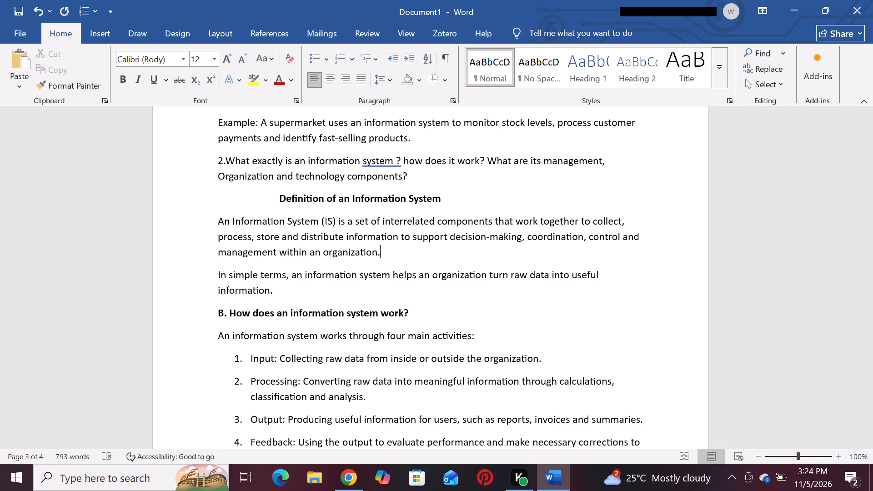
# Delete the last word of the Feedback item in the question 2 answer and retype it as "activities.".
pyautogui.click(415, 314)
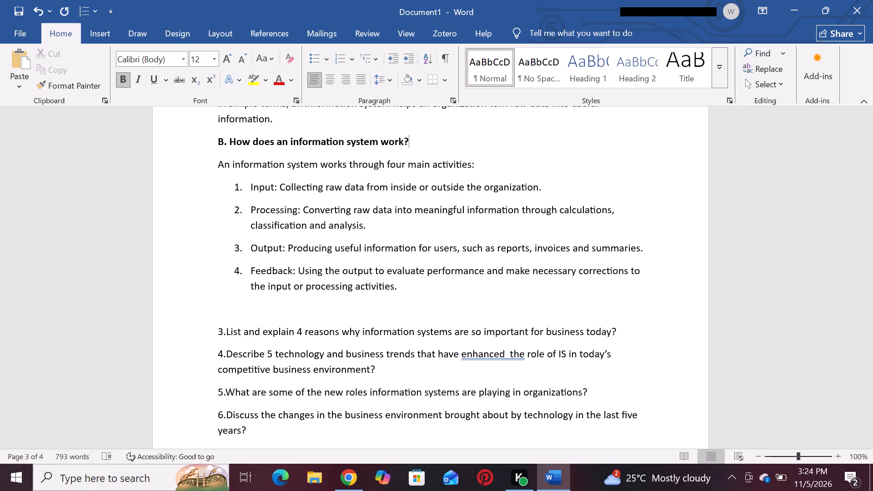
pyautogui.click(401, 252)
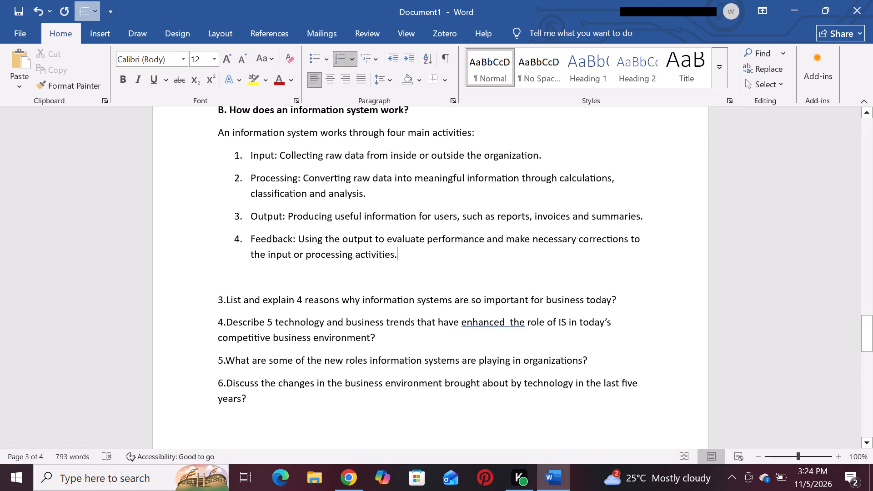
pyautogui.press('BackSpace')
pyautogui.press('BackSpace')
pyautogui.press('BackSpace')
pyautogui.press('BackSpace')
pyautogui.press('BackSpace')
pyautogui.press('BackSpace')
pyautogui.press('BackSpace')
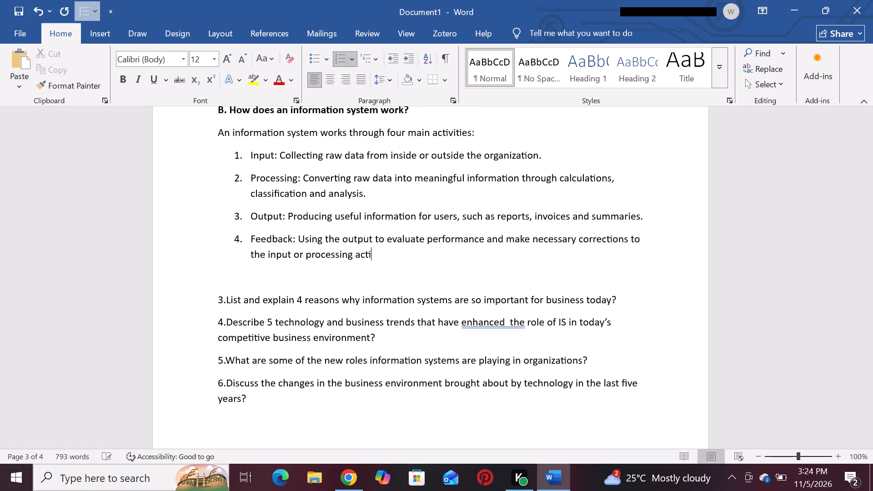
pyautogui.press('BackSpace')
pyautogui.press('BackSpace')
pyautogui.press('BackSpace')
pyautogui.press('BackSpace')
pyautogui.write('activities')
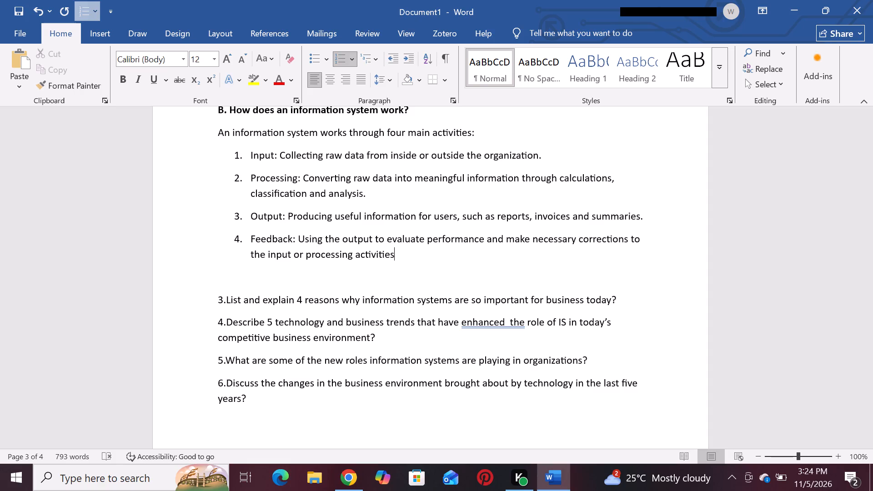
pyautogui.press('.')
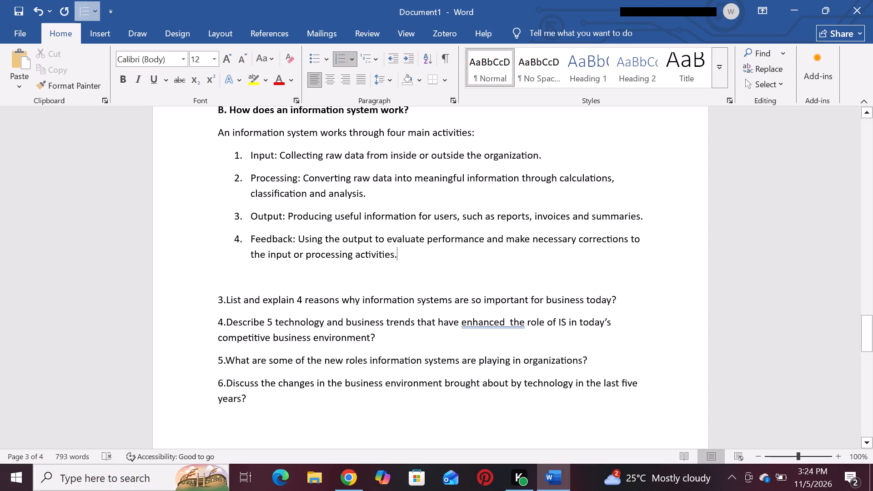
# Remove the empty line between the Feedback item and question 3.
pyautogui.click(215, 299)
pyautogui.press('BackSpace')
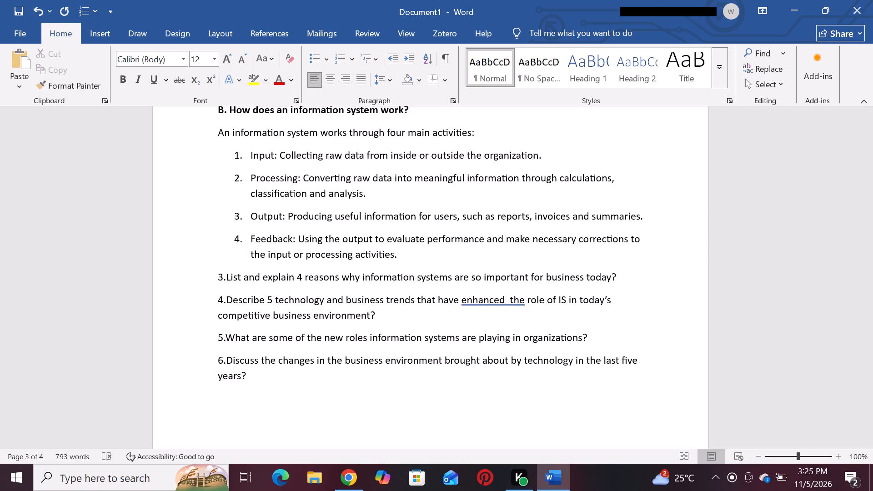
# Place the insertion point at the end of the Feedback item in the question 2 answer.
pyautogui.click(619, 277)
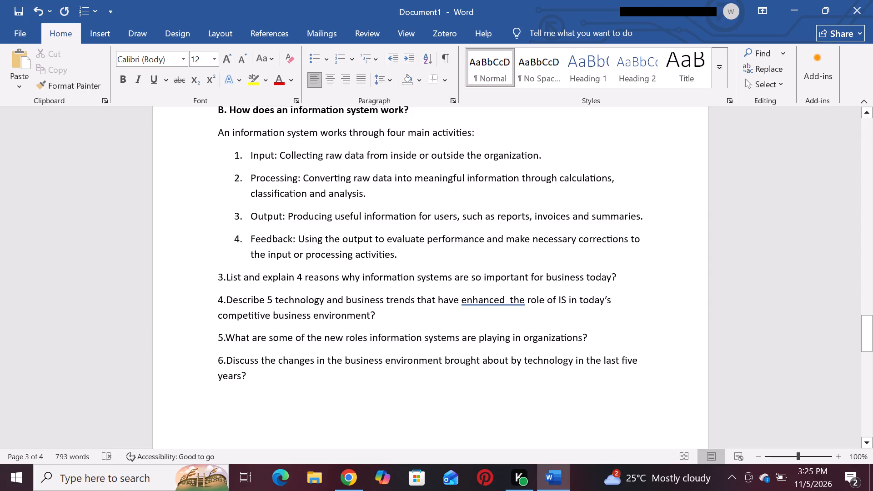
pyautogui.click(400, 256)
pyautogui.click(351, 475)
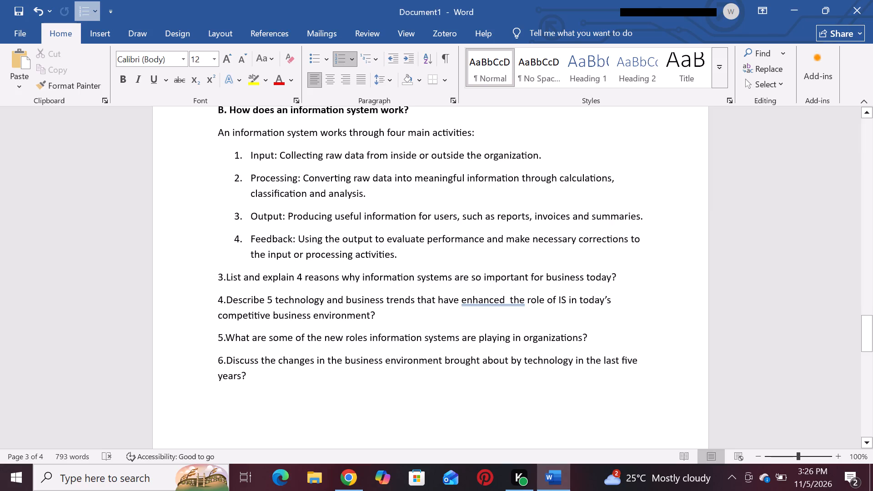
pyautogui.hotkey('ctrl', 'v')
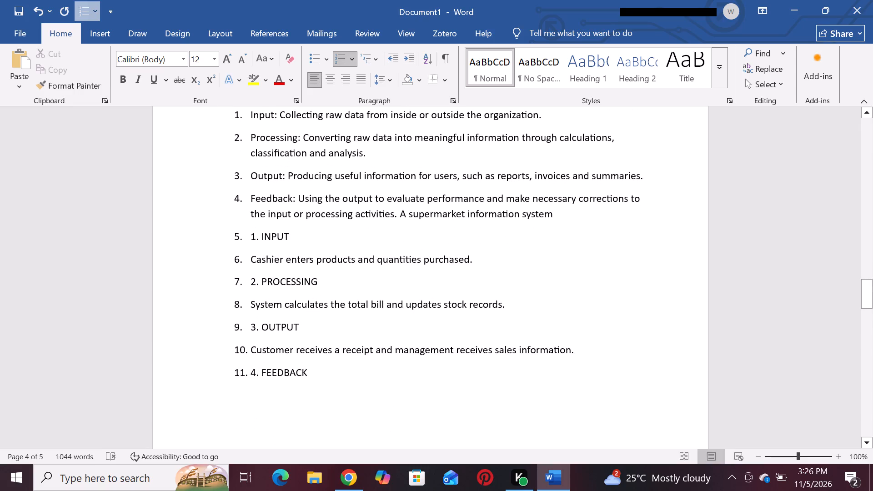
# Move "A supermarket information system" onto its own line beneath the Feedback item and remove its list number.
pyautogui.click(396, 215)
pyautogui.press('BackSpace')
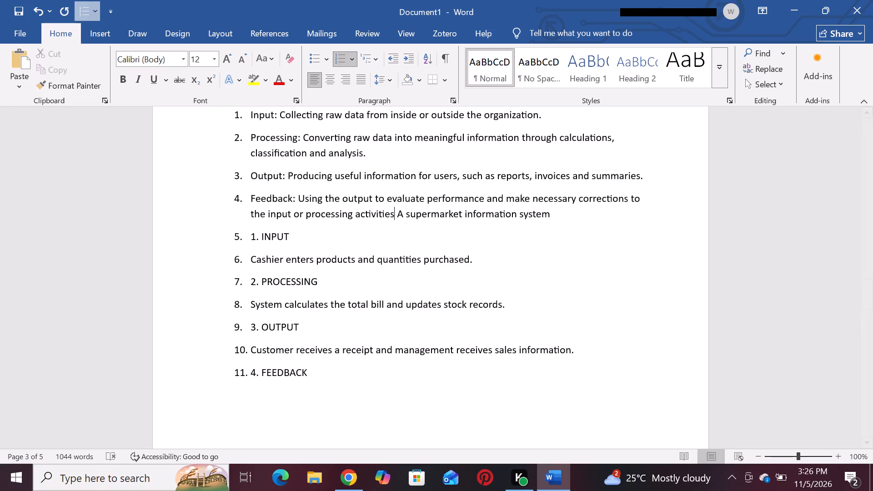
pyautogui.press('.')
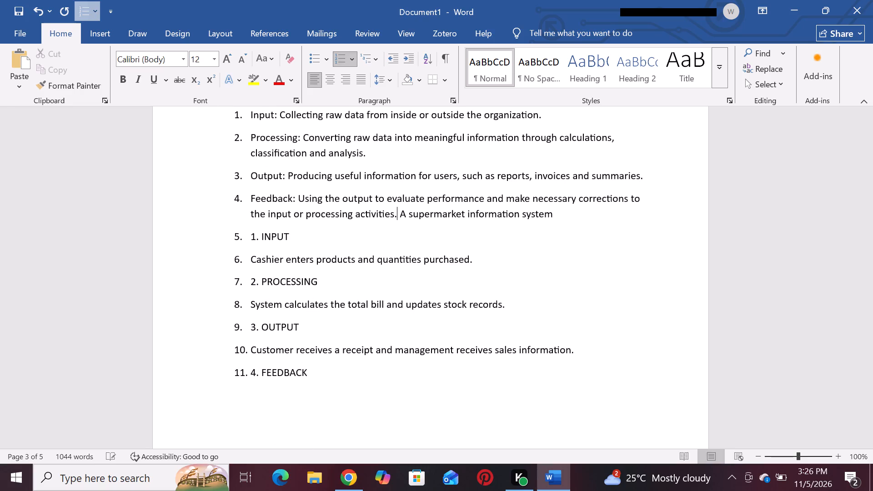
pyautogui.press('Return')
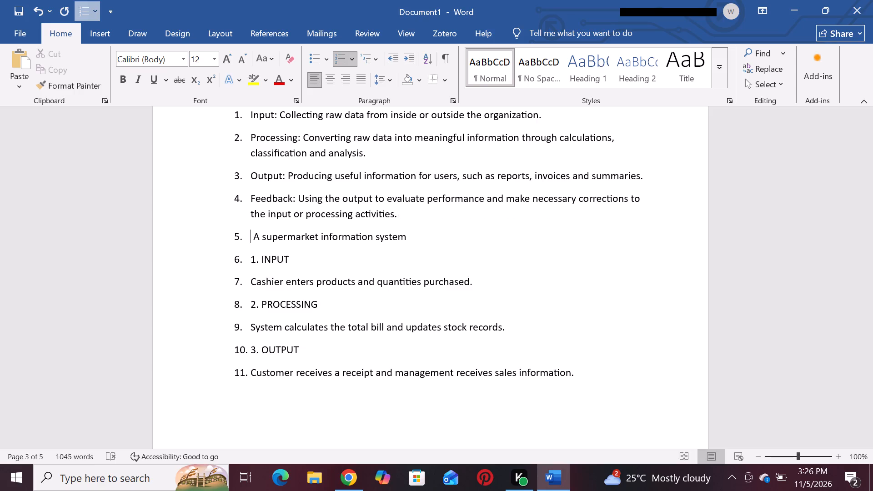
pyautogui.press('BackSpace')
pyautogui.press('BackSpace')
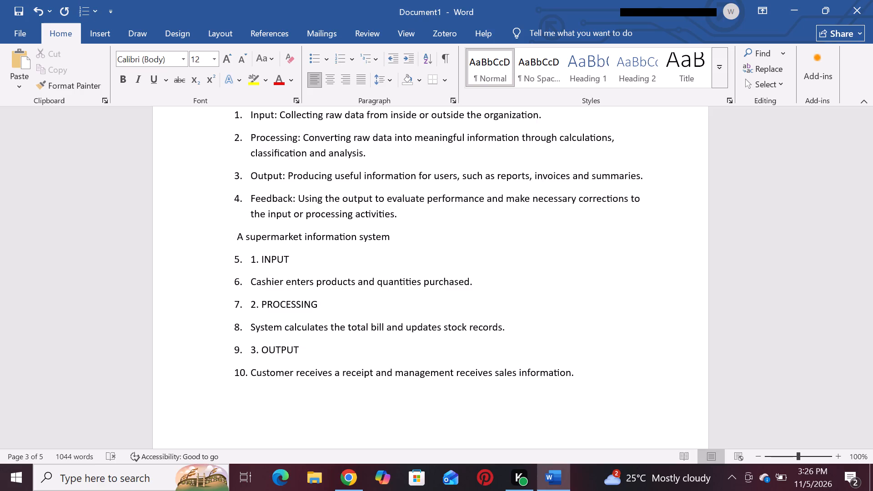
# Begin the supermarket information system line with "Example is" and delete the article "A" before "supermarket".
pyautogui.press('e')
pyautogui.write('xa')
pyautogui.write('mple')
pyautogui.press('space')
pyautogui.write('is')
pyautogui.press('space')
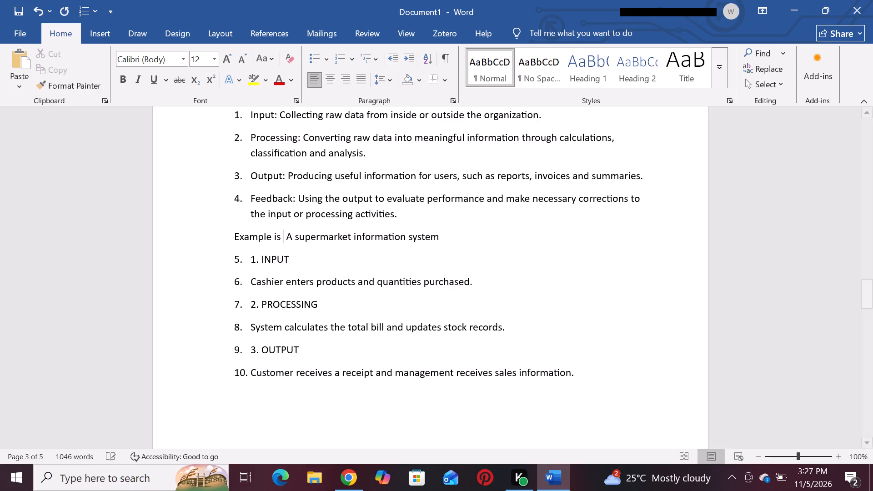
pyautogui.click(295, 235)
pyautogui.press('BackSpace')
pyautogui.press('BackSpace')
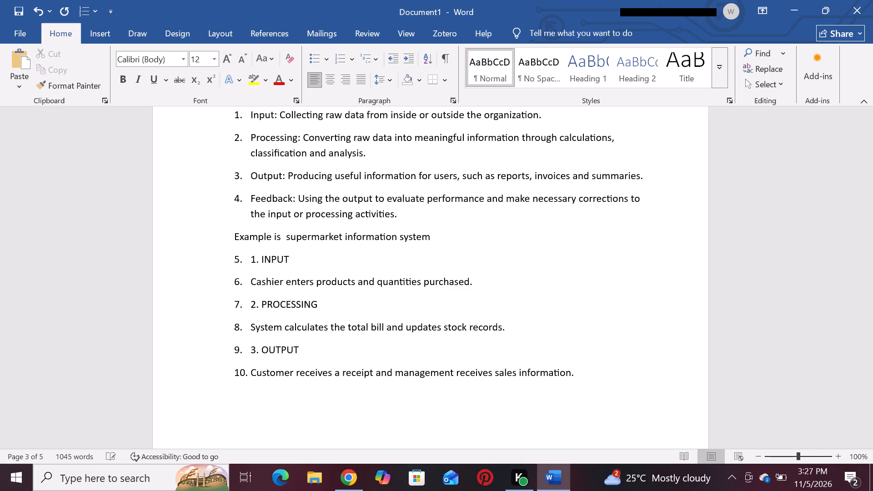
# Insert the article "a" before "supermarket" in the example line and end the line with a period.
pyautogui.press('a')
pyautogui.press('space')
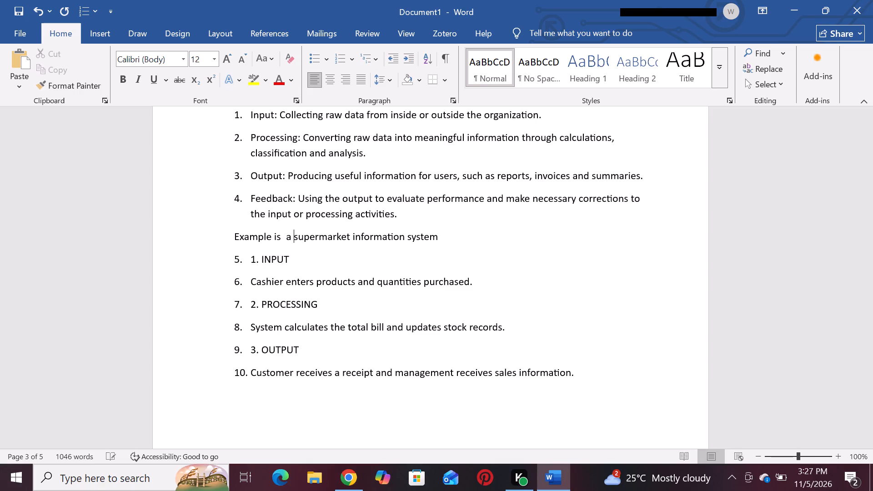
pyautogui.click(439, 237)
pyautogui.press('.')
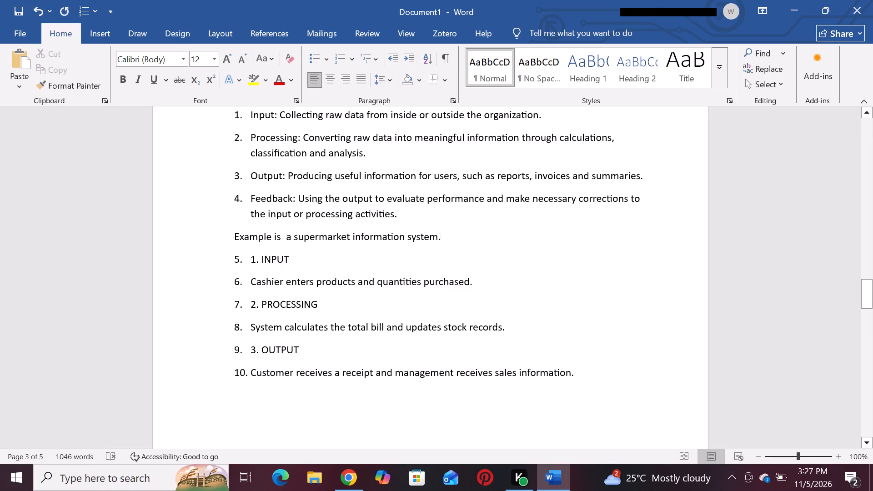
# Make "a supermarket information system." bold in the example line.
pyautogui.moveTo(285, 238); pyautogui.dragTo(372, 248)
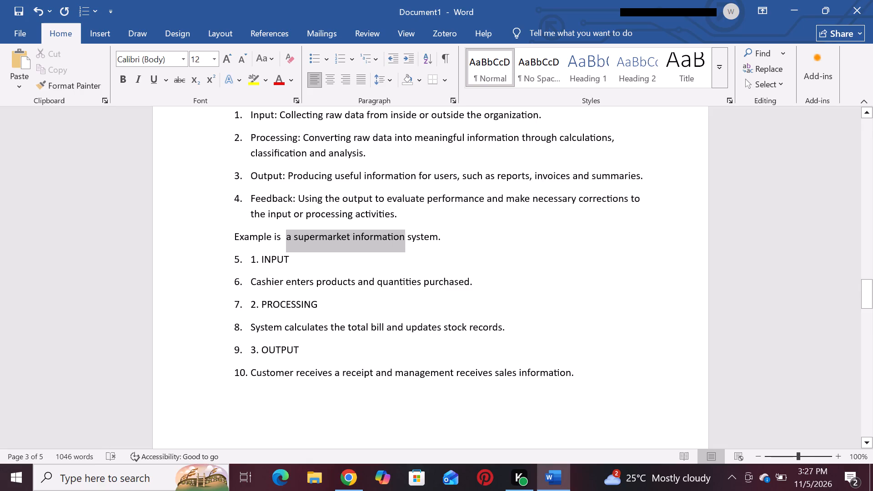
pyautogui.moveTo(372, 248); pyautogui.dragTo(443, 249)
pyautogui.click(450, 229)
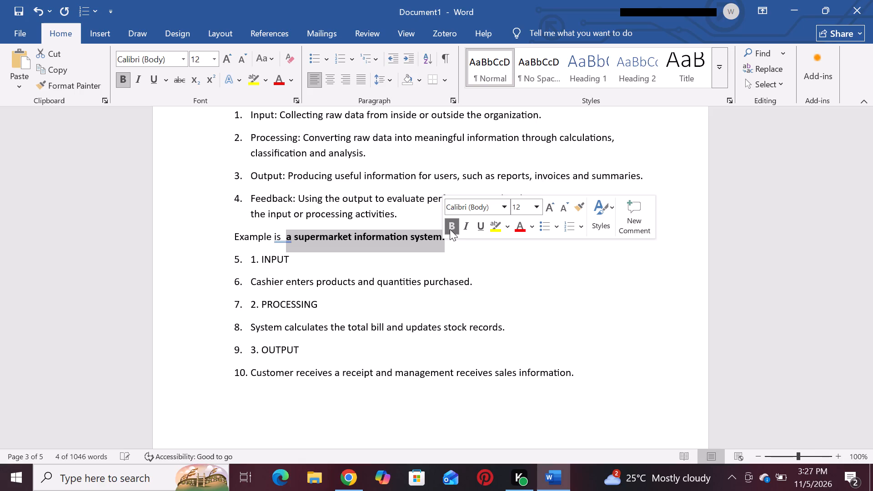
pyautogui.click(406, 246)
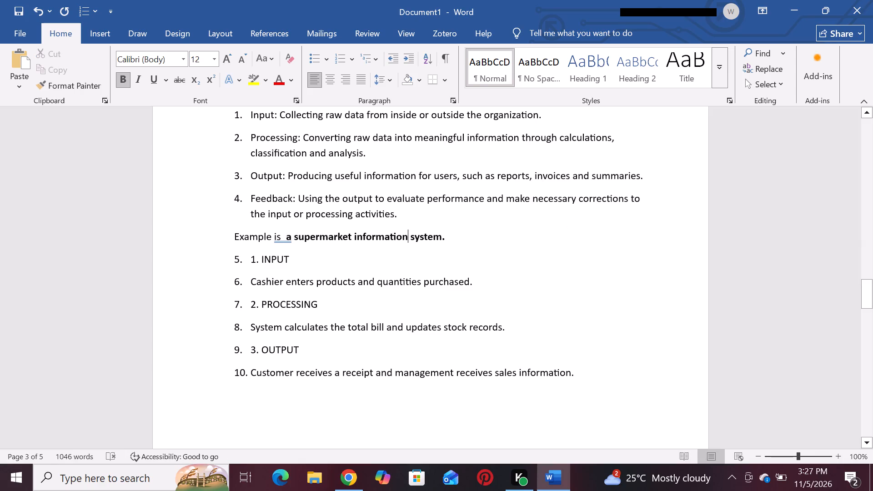
# Capitalize the initial letters in the example line's bold phrase so that it reads "Supermarket Information System".
pyautogui.click(297, 236)
pyautogui.press('BackSpace')
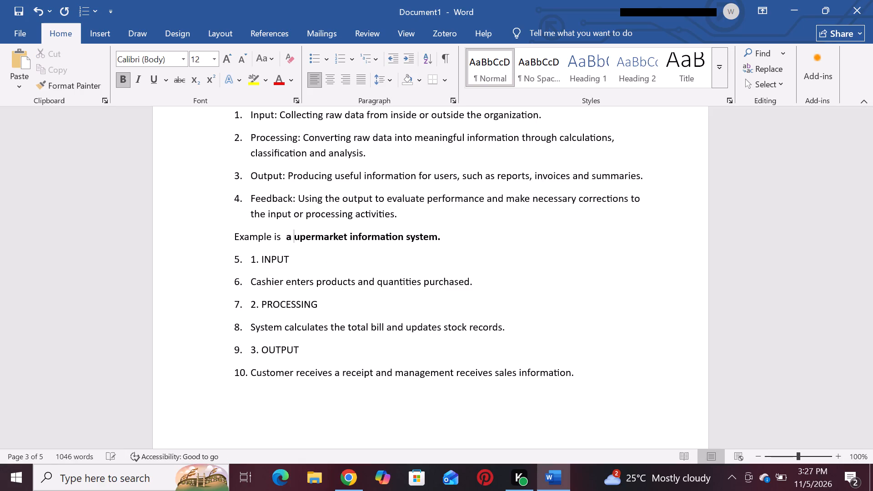
pyautogui.press('s')
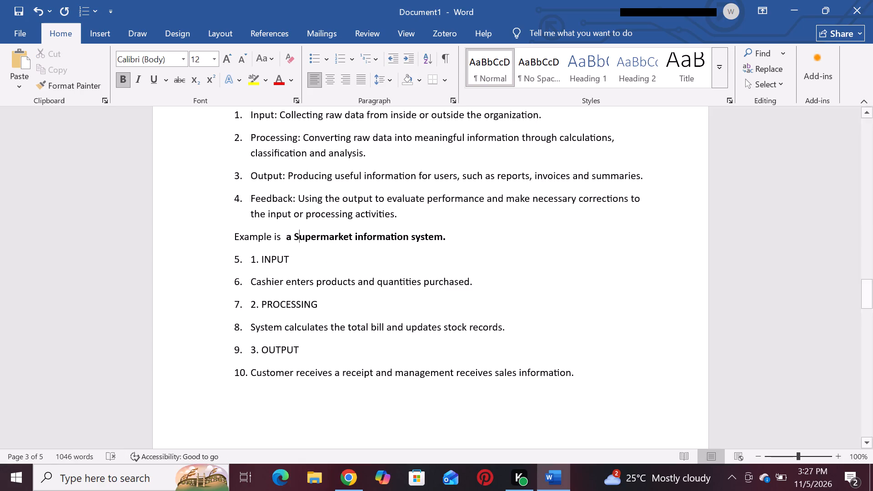
pyautogui.click(356, 235)
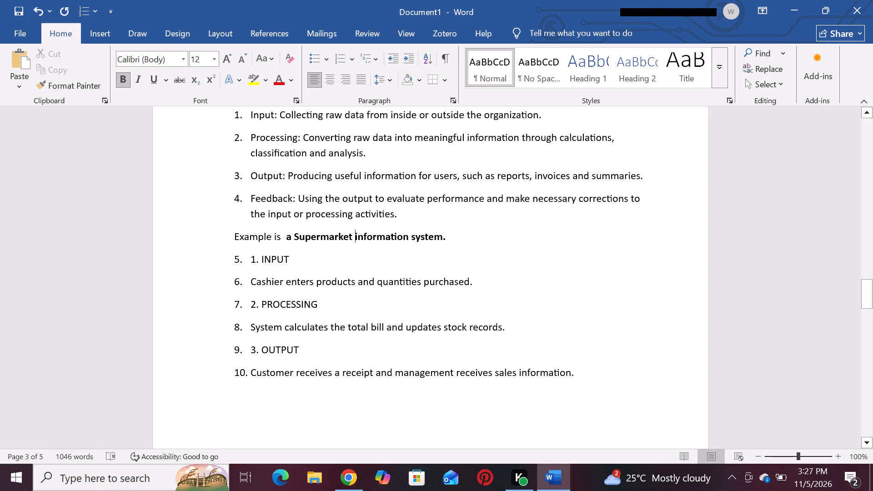
pyautogui.click(356, 235)
pyautogui.press('BackSpace')
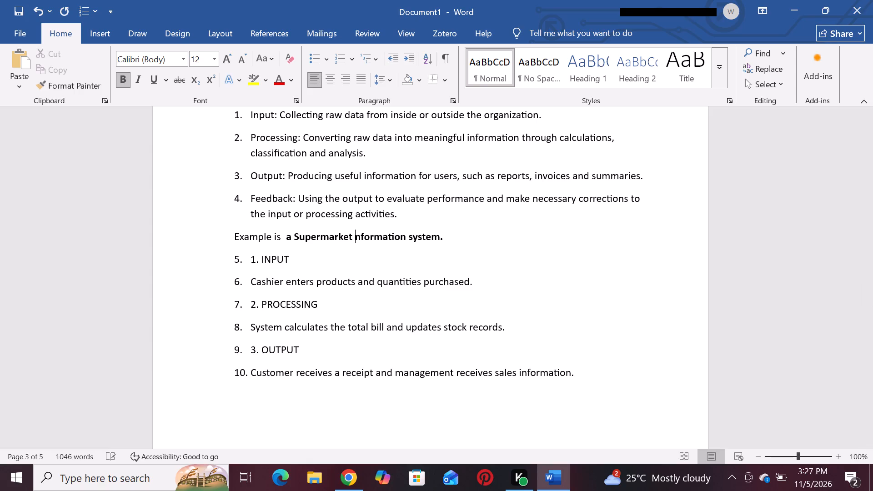
pyautogui.press('i')
pyautogui.click(415, 236)
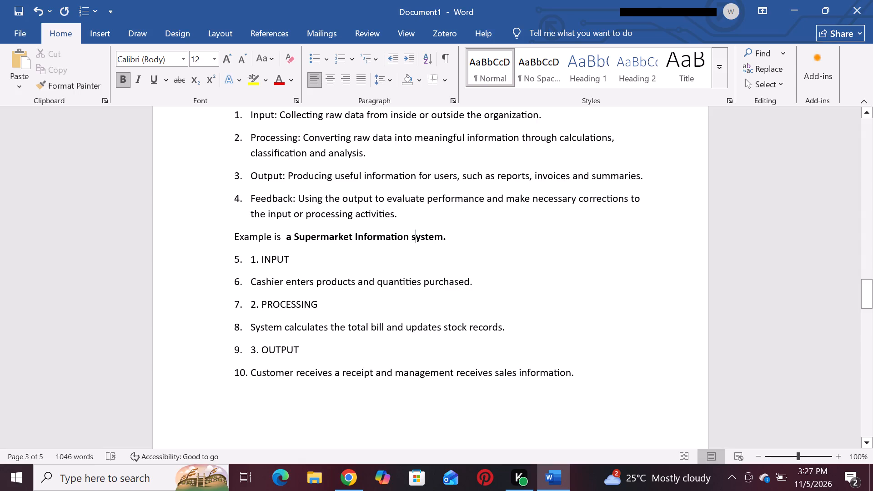
pyautogui.press('BackSpace')
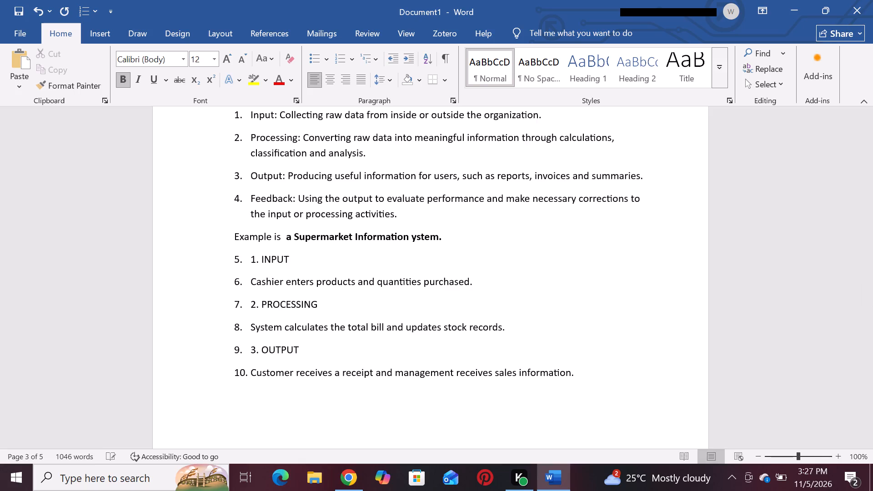
pyautogui.press('s')
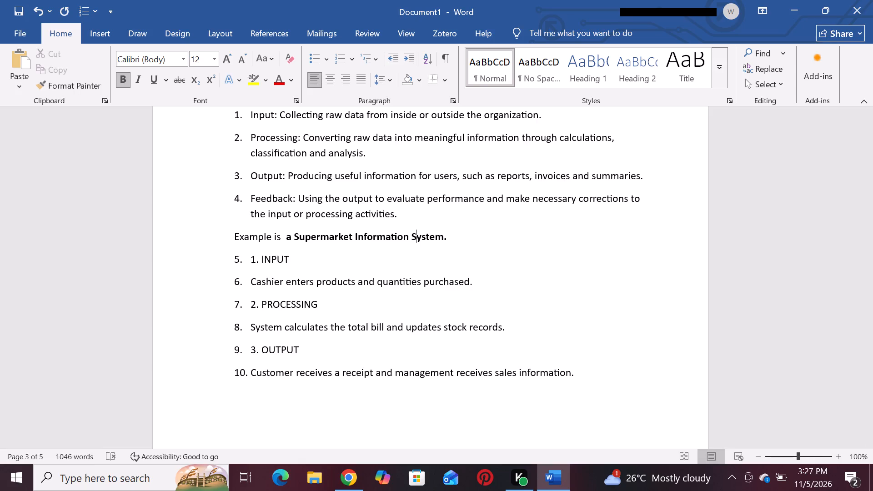
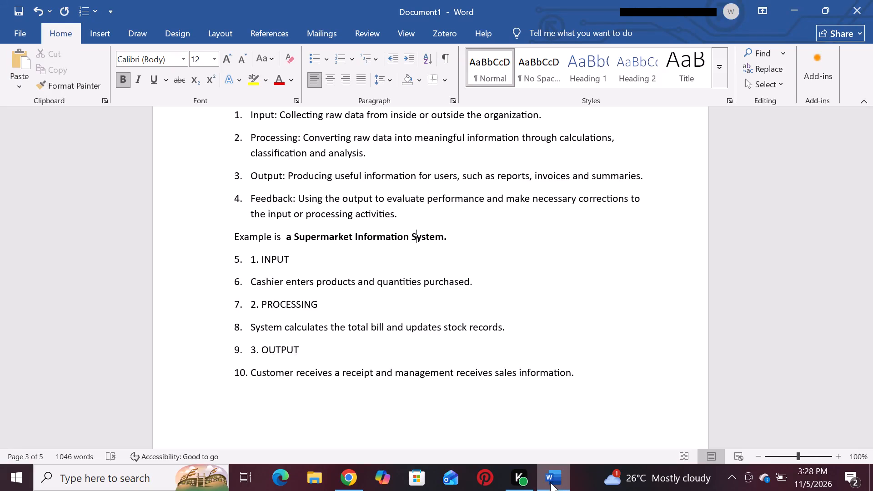
# Remove the automatic list number in front of the "1. INPUT" line under the supermarket example.
pyautogui.click(250, 259)
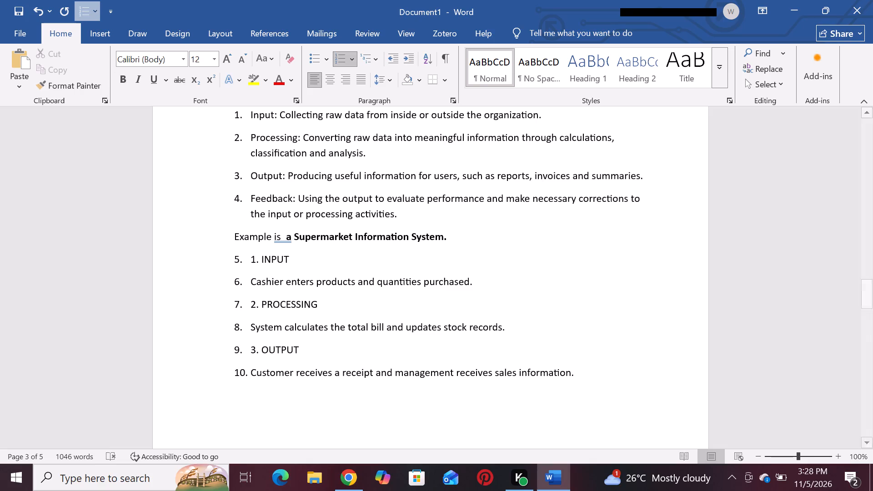
pyautogui.press('BackSpace')
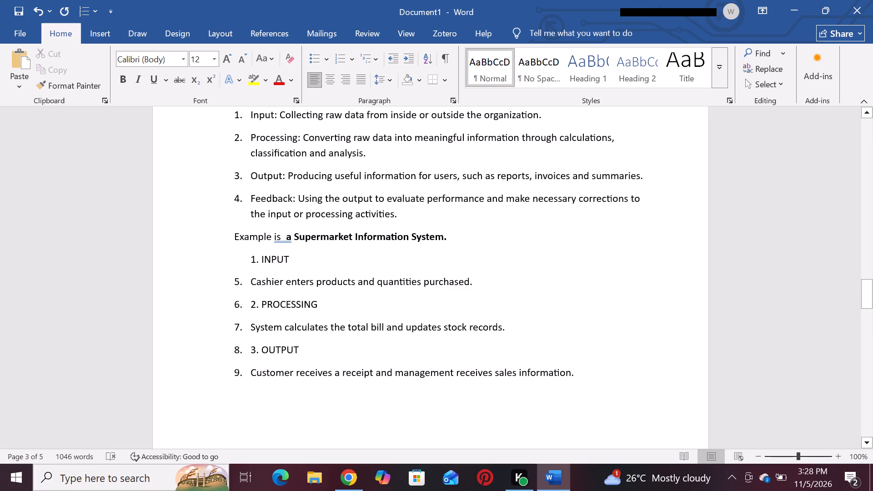
# Add a non-bold line reading "It contains" directly below the Supermarket Information System example line.
pyautogui.click(455, 236)
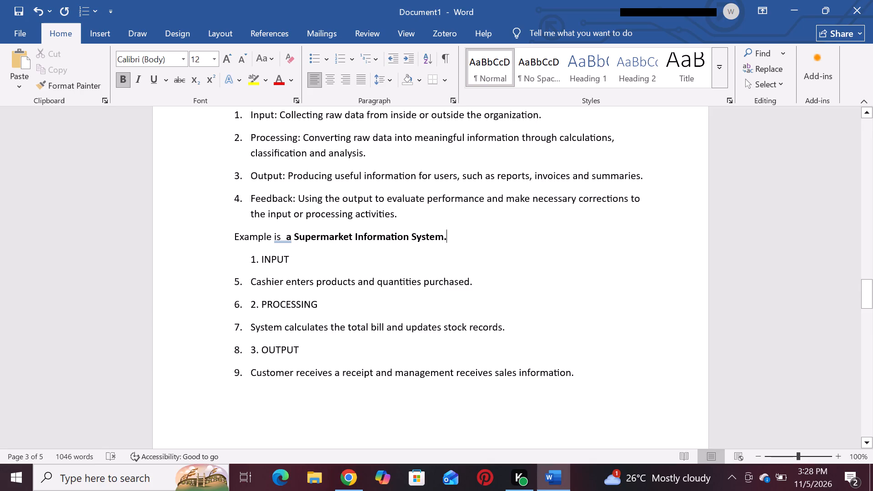
pyautogui.press('Return')
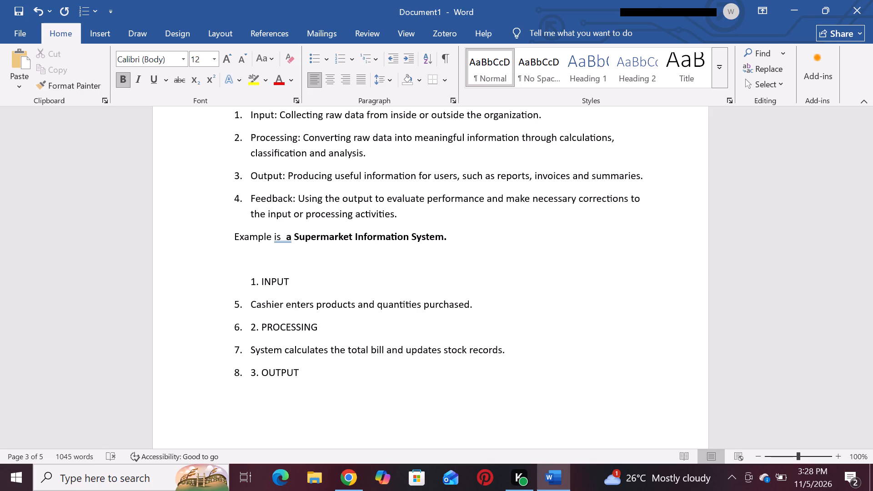
pyautogui.press('i')
pyautogui.press('BackSpace')
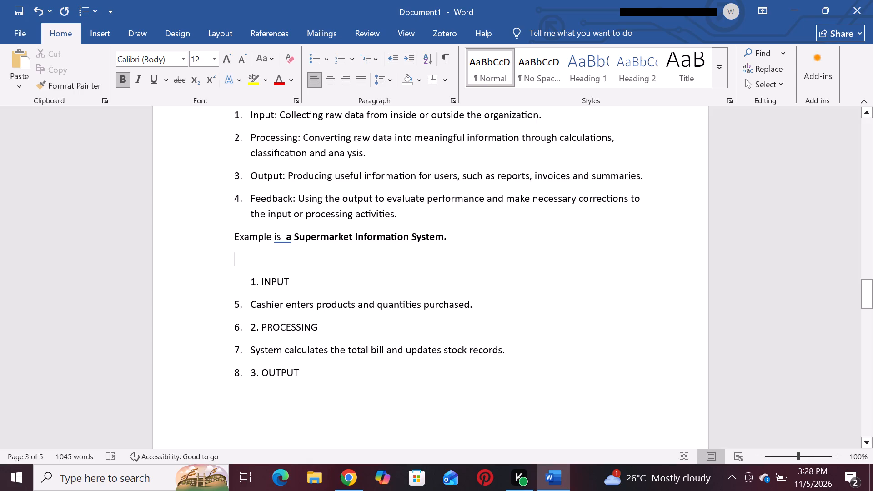
pyautogui.click(119, 78)
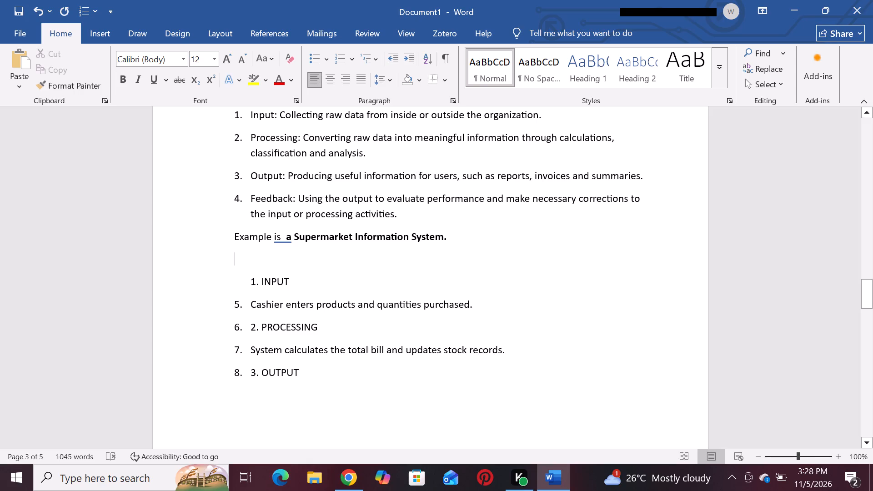
pyautogui.press('i')
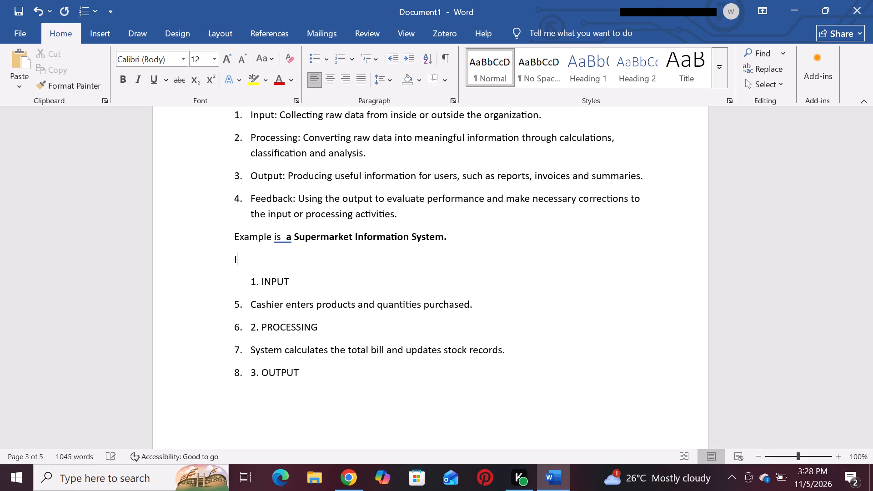
pyautogui.write('t')
pyautogui.press('space')
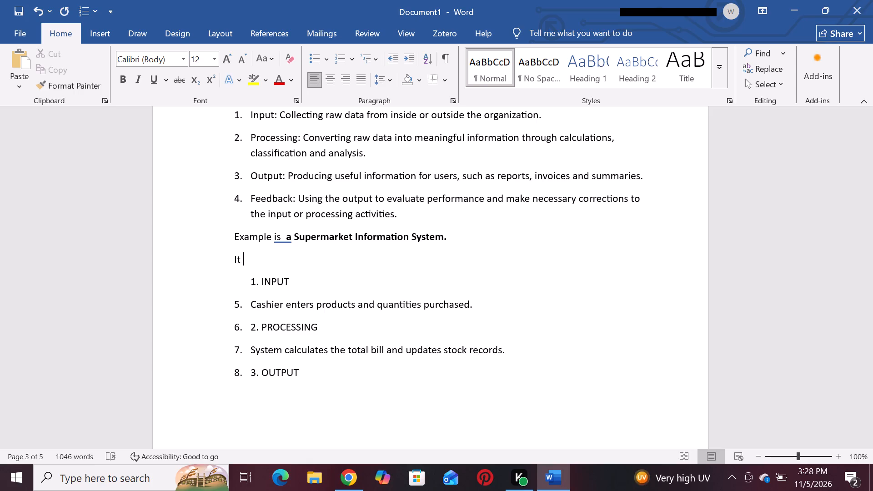
pyautogui.press('space')
pyautogui.write('c')
pyautogui.write('on')
pyautogui.write('ta')
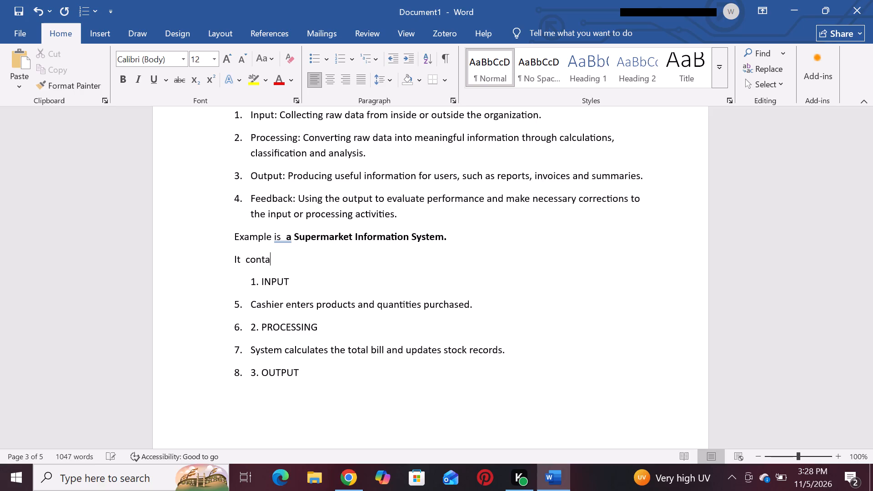
pyautogui.write('ins')
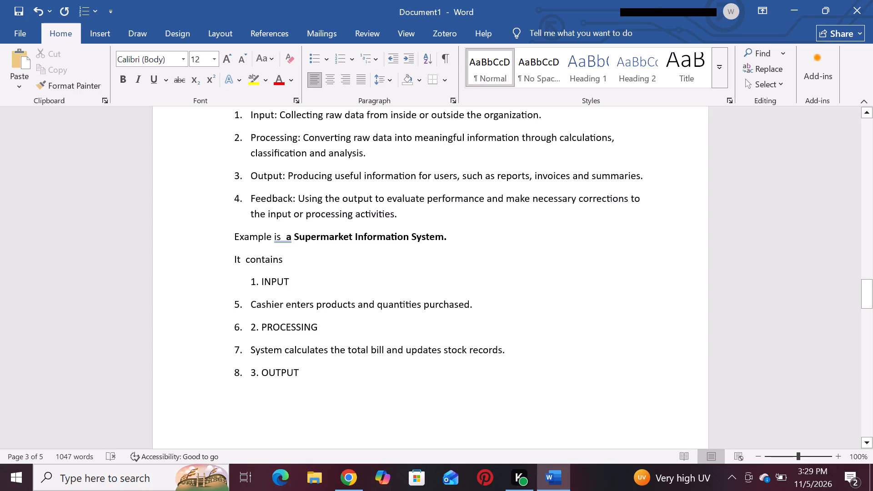
# Relabel the INPUT heading with "a)" in place of its number.
pyautogui.click(260, 283)
pyautogui.press('BackSpace')
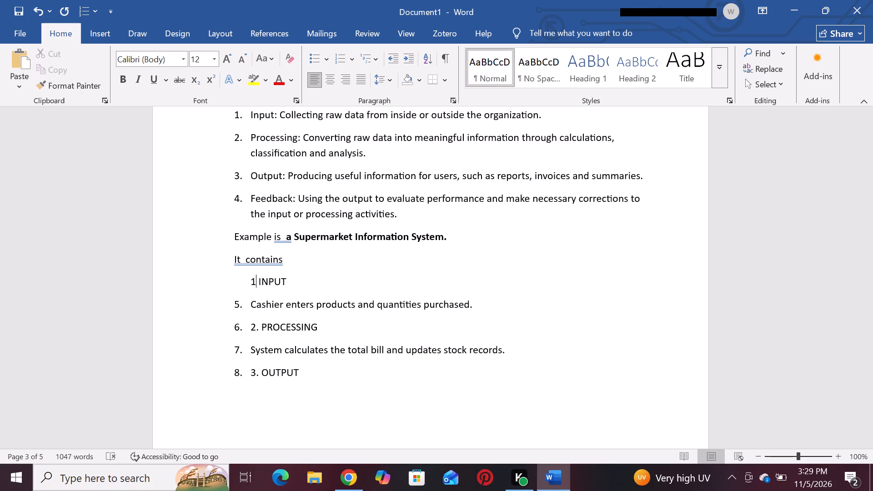
pyautogui.press('BackSpace')
pyautogui.press('a')
pyautogui.hotkey('shift', ')')
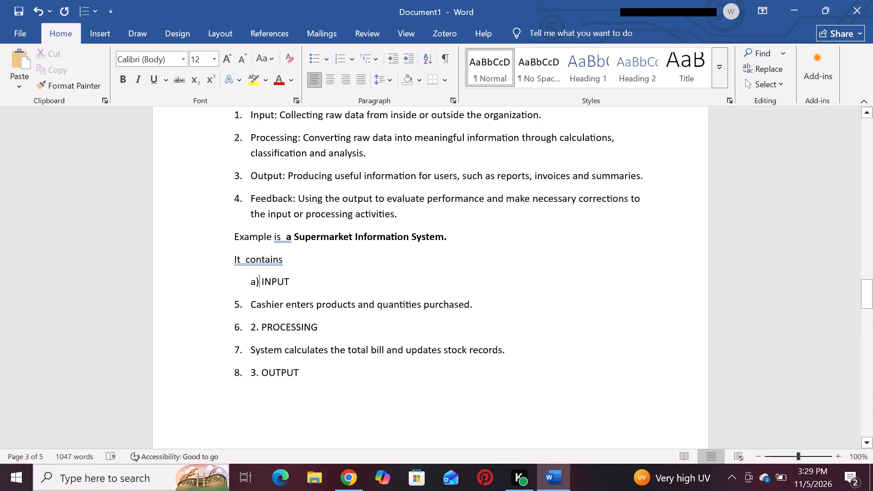
# Remove the cashier line's list number and indent, and reword it to "Where the cashier enters the products and quantities purchased.".
pyautogui.click(250, 302)
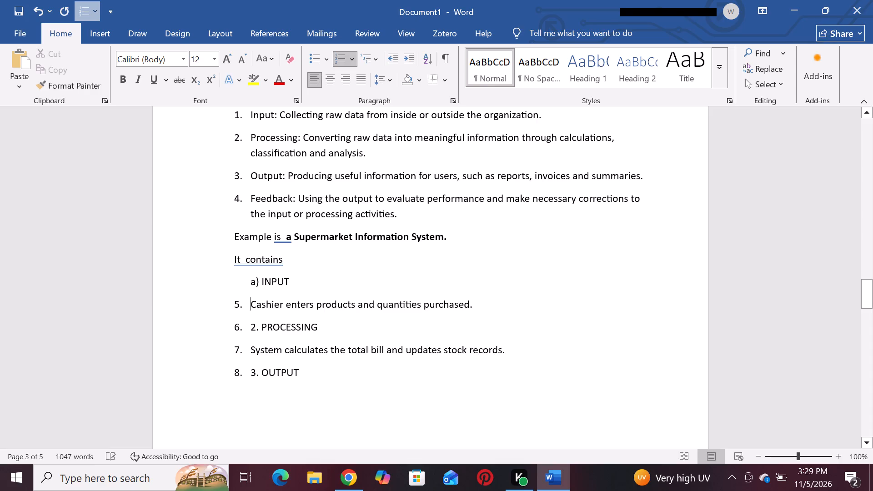
pyautogui.press('BackSpace')
pyautogui.press('BackSpace')
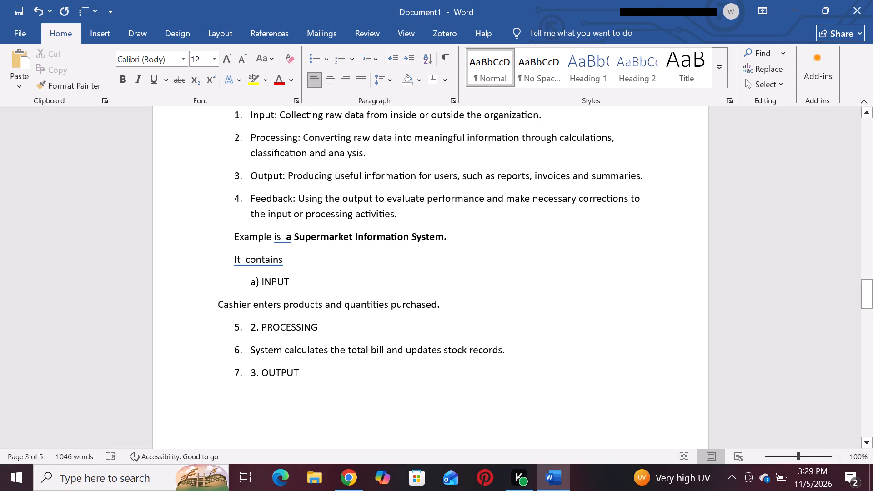
pyautogui.press('w')
pyautogui.write('here the')
pyautogui.press('space')
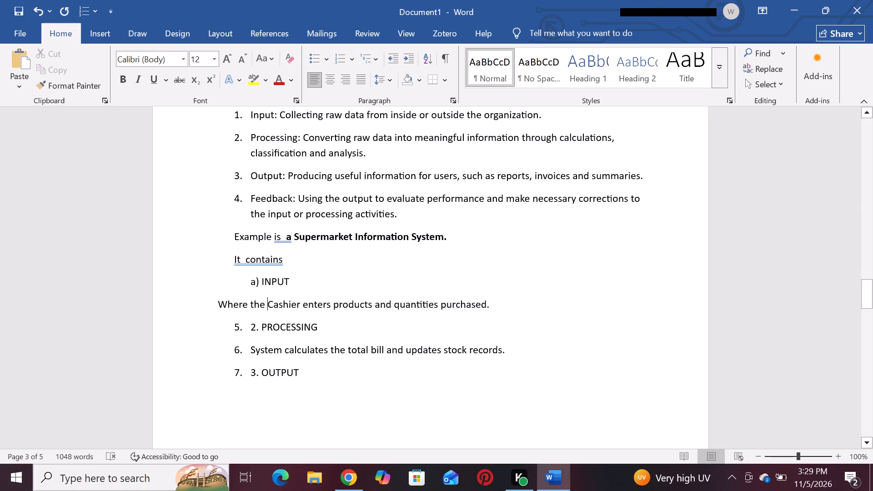
pyautogui.click(272, 304)
pyautogui.press('BackSpace')
pyautogui.press('c')
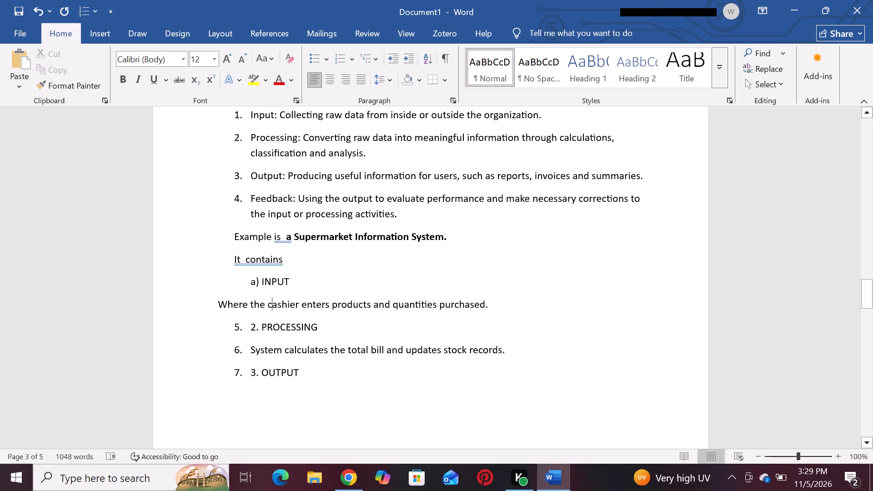
pyautogui.click(329, 303)
pyautogui.press('space')
pyautogui.write('the')
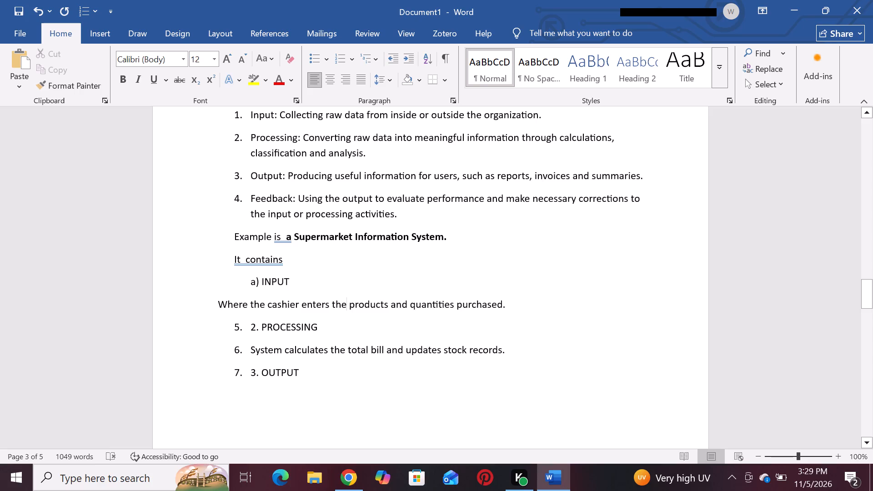
# Strip both numbers from the PROCESSING heading, indent it with spaces to roughly match INPUT, and label it "b)".
pyautogui.click(259, 326)
pyautogui.press('BackSpace')
pyautogui.press('BackSpace')
pyautogui.press('BackSpace')
pyautogui.press('BackSpace')
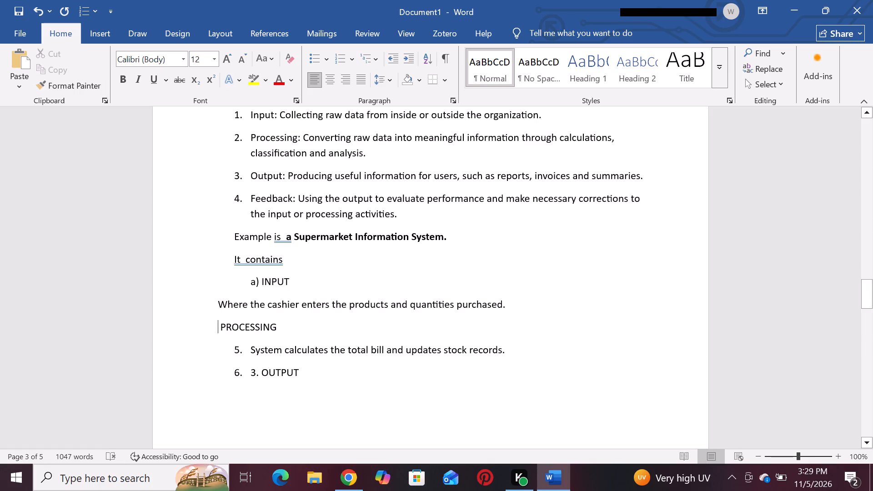
pyautogui.press('space')
pyautogui.press('space')
pyautogui.press('space')
pyautogui.press('space')
pyautogui.press('space')
pyautogui.press('space')
pyautogui.press('space')
pyautogui.press('space')
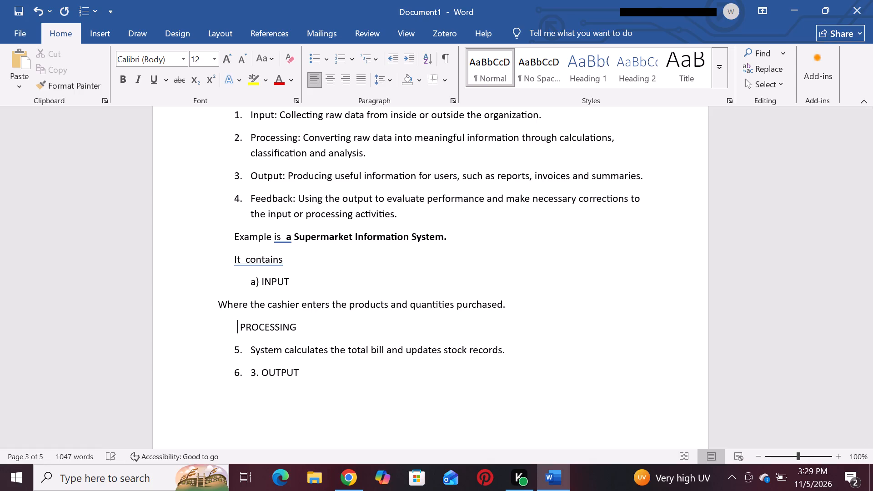
pyautogui.press('space')
pyautogui.press('space')
pyautogui.press('space')
pyautogui.press('space')
pyautogui.press('b')
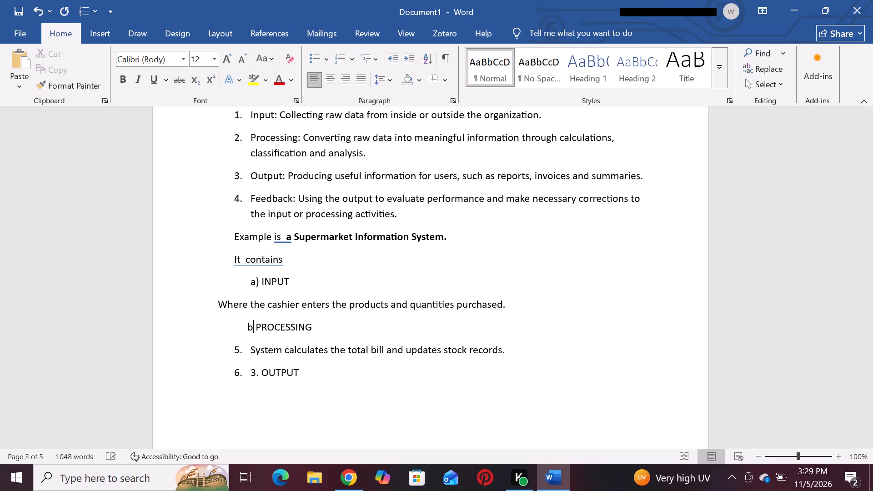
pyautogui.hotkey('shift', ')')
# Remove the list number from the system line under PROCESSING and reword it to "Where the system calculates the total bill and updates stock records.".
pyautogui.click(251, 349)
pyautogui.press('BackSpace')
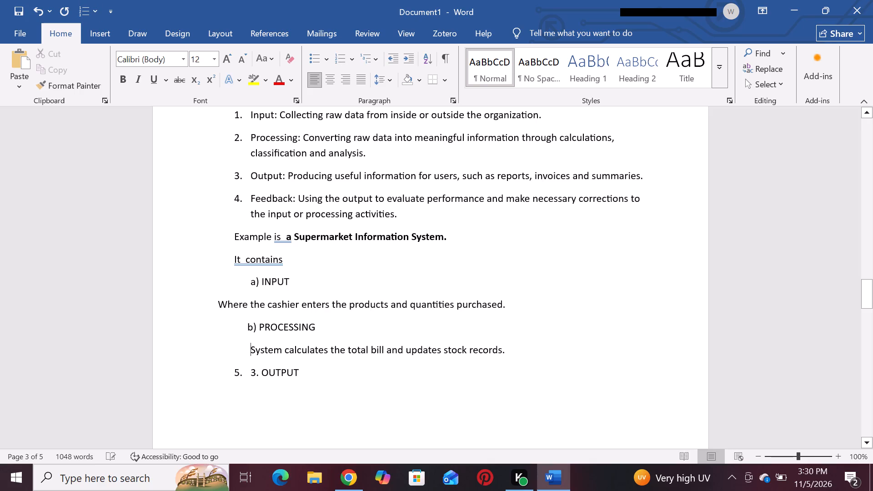
pyautogui.press('w')
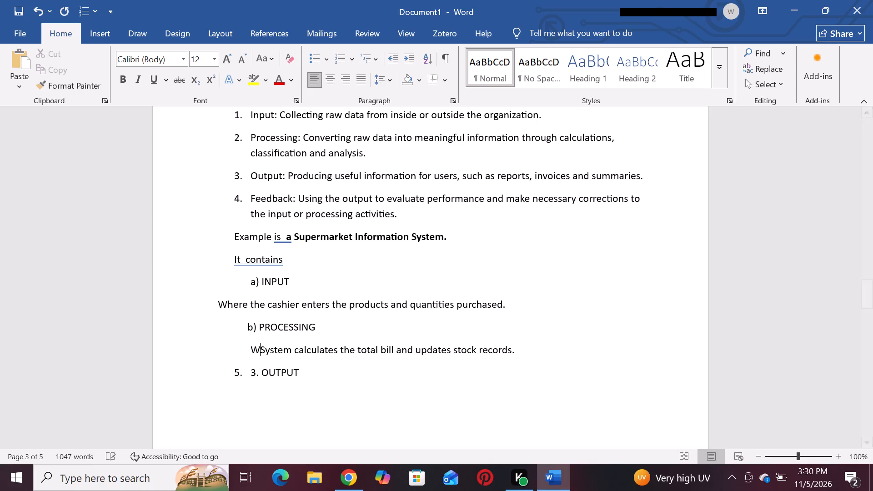
pyautogui.write('here')
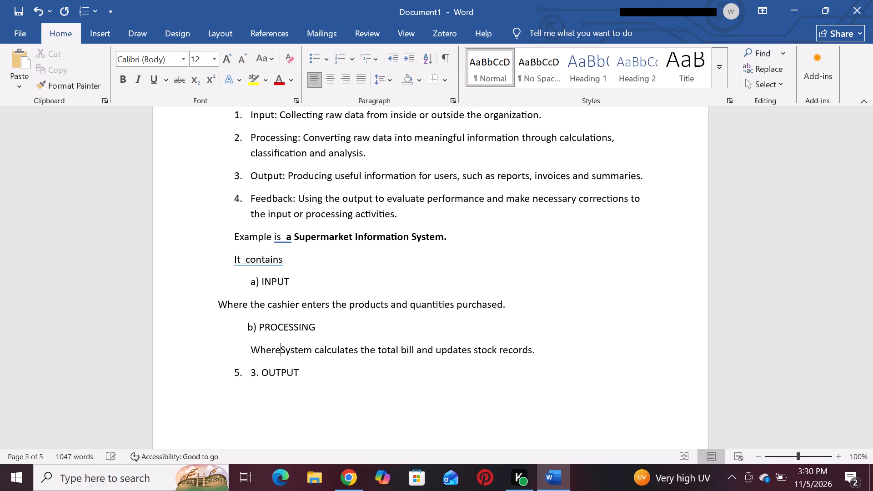
pyautogui.press('space')
pyautogui.write('a')
pyautogui.press('space')
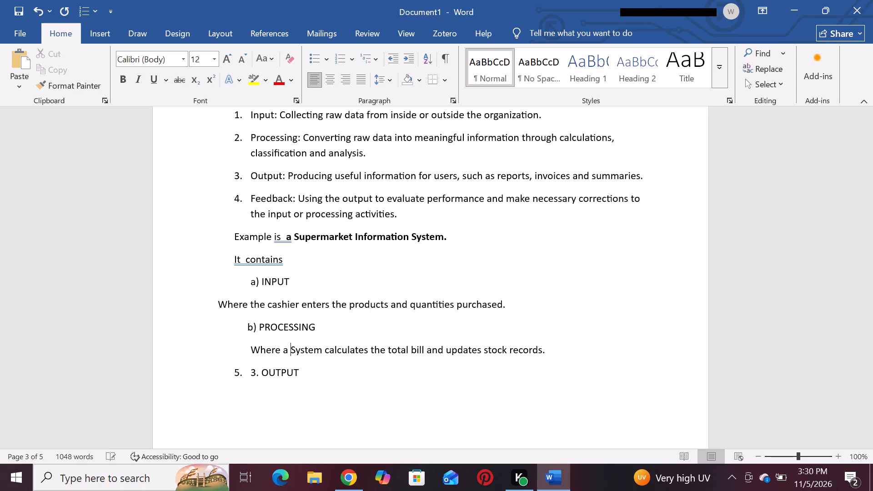
pyautogui.click(294, 351)
pyautogui.press('BackSpace')
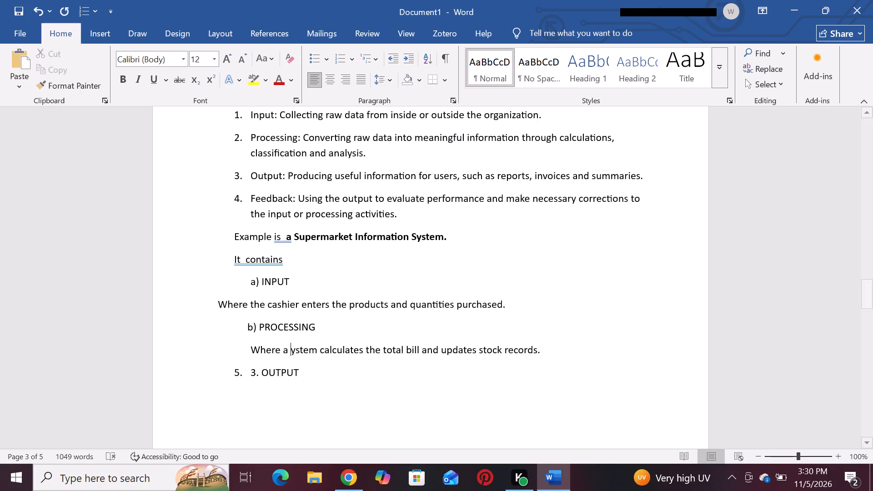
pyautogui.press('s')
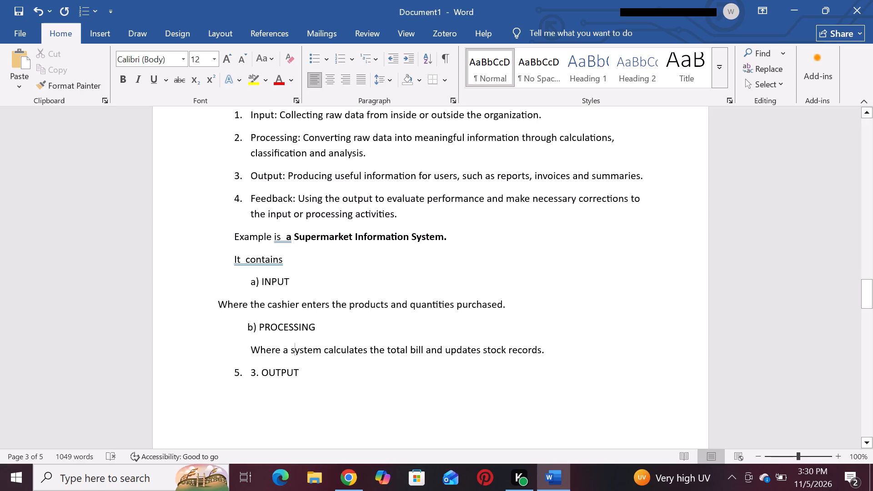
pyautogui.click(287, 352)
pyautogui.press('BackSpace')
pyautogui.write('th')
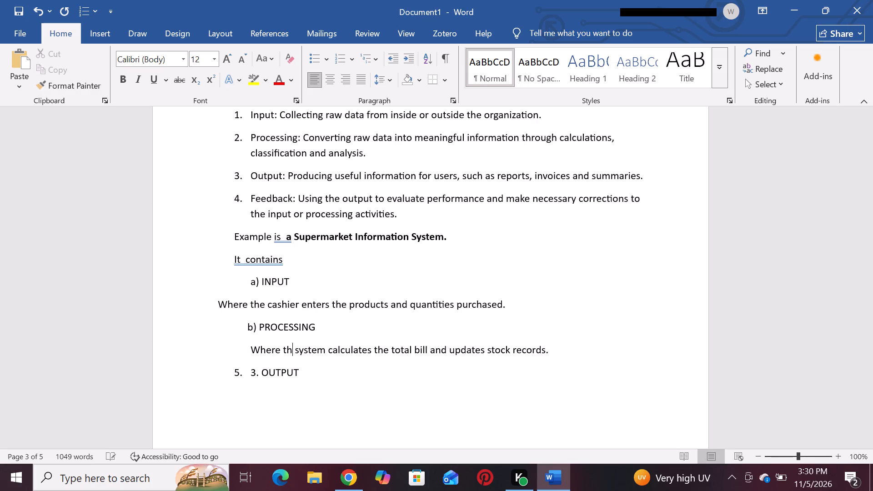
pyautogui.press('e')
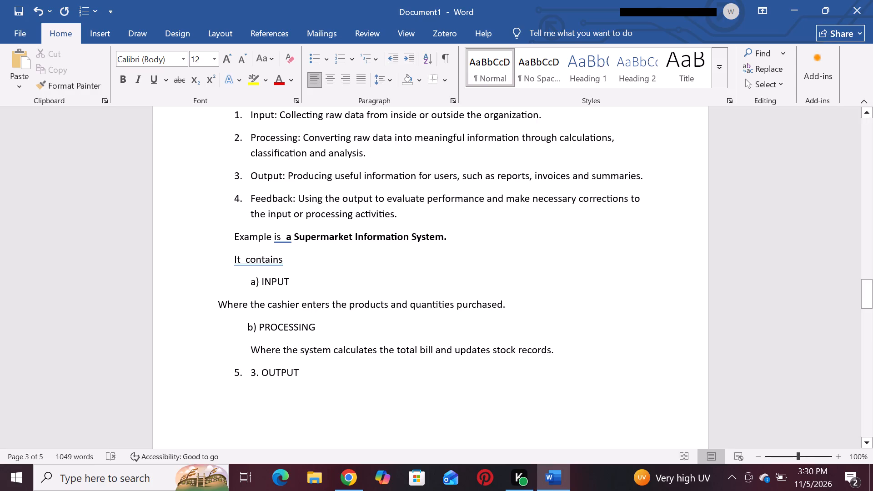
# Strip both numbers from the OUTPUT heading and label it "c)".
pyautogui.click(261, 372)
pyautogui.press('BackSpace')
pyautogui.press('BackSpace')
pyautogui.press('BackSpace')
pyautogui.press('BackSpace')
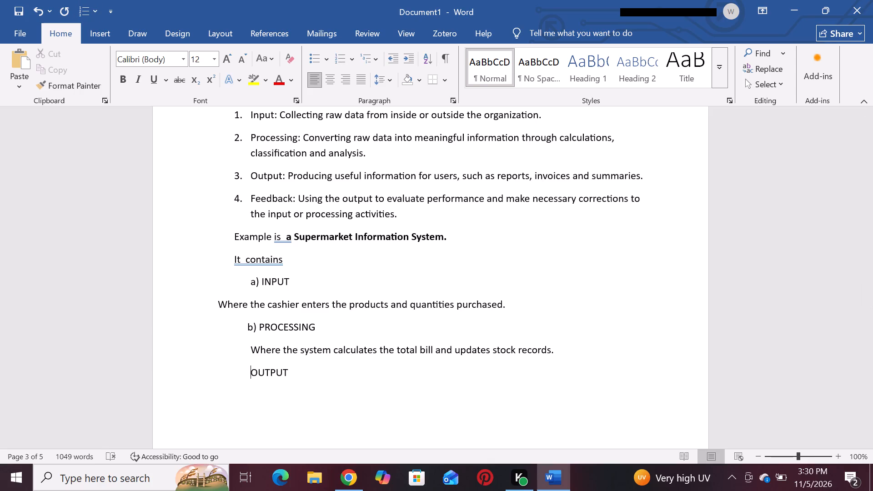
pyautogui.press('c')
pyautogui.hotkey('shift', ')')
pyautogui.press('space')
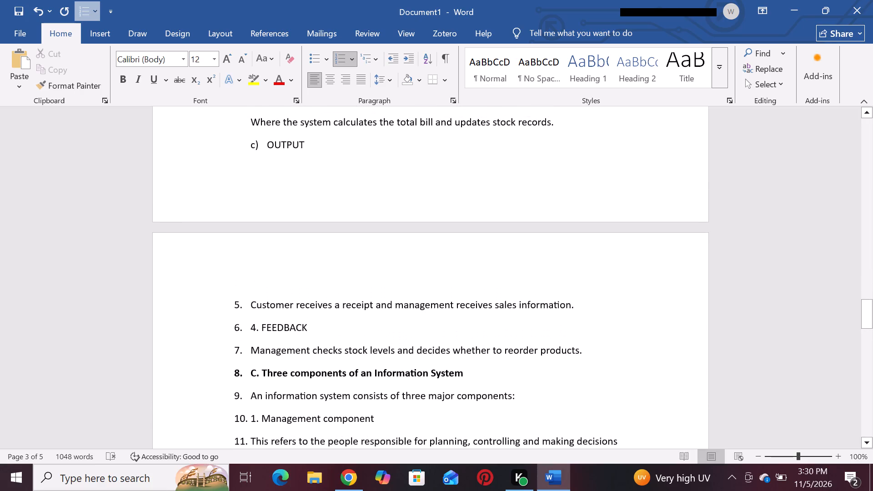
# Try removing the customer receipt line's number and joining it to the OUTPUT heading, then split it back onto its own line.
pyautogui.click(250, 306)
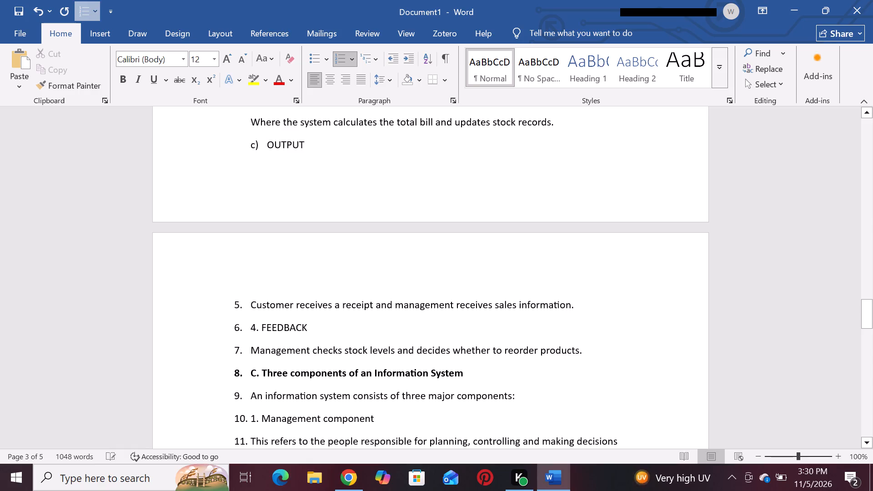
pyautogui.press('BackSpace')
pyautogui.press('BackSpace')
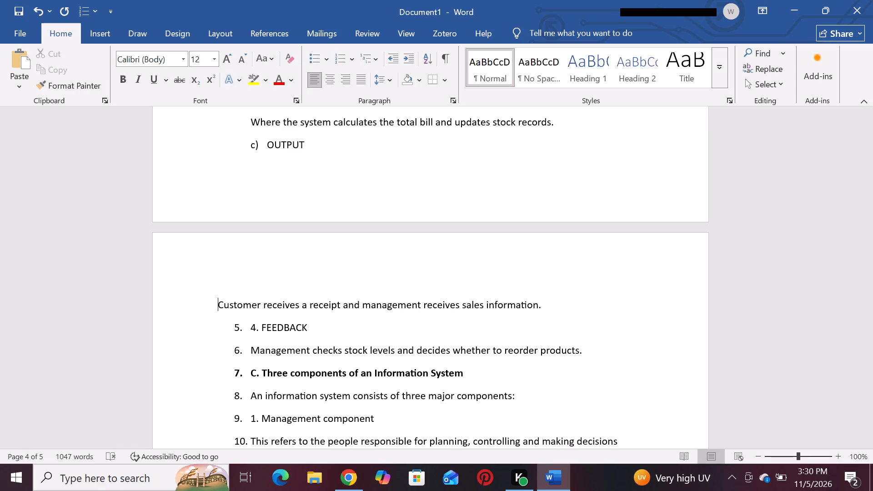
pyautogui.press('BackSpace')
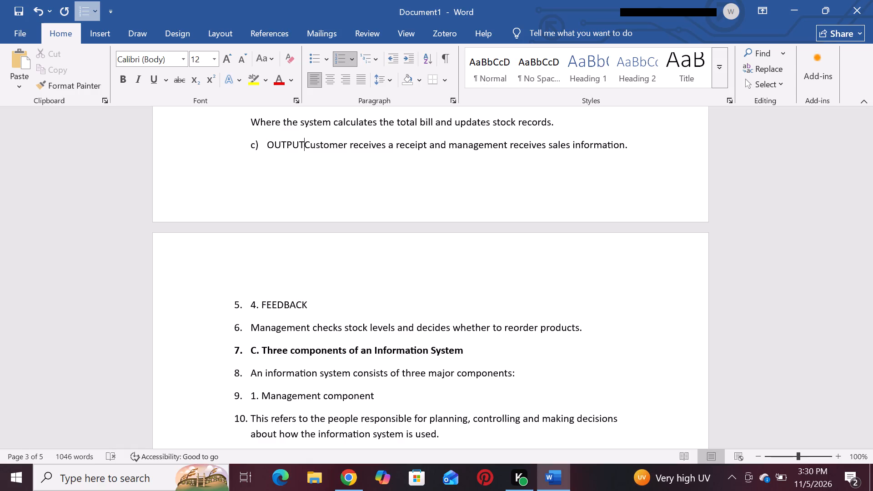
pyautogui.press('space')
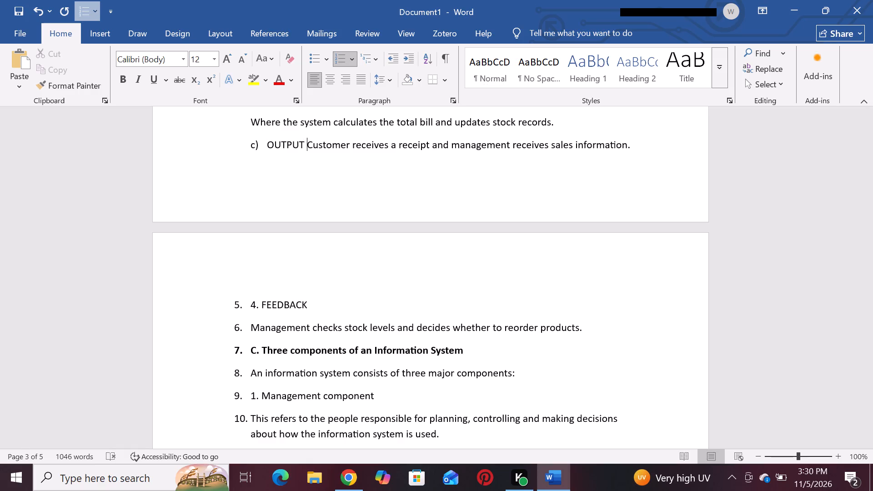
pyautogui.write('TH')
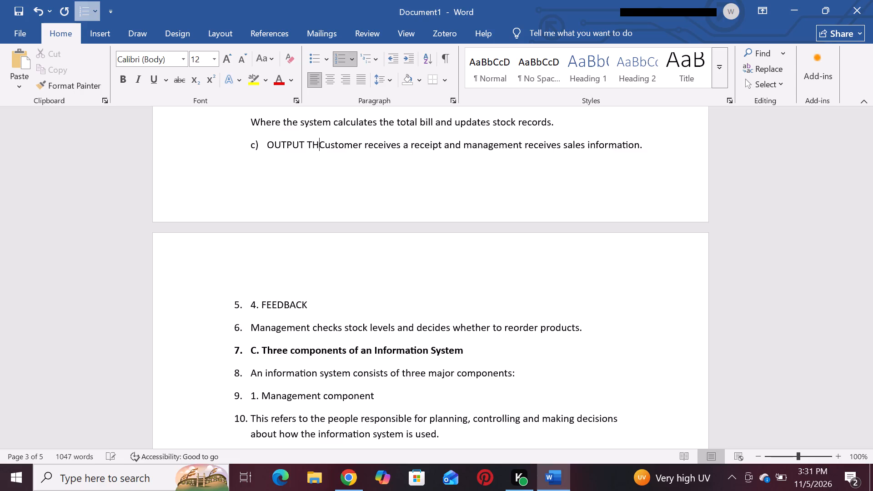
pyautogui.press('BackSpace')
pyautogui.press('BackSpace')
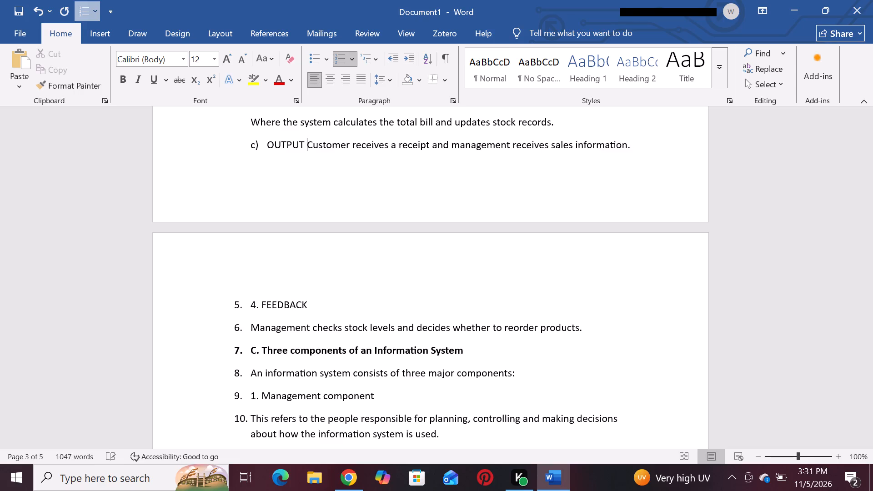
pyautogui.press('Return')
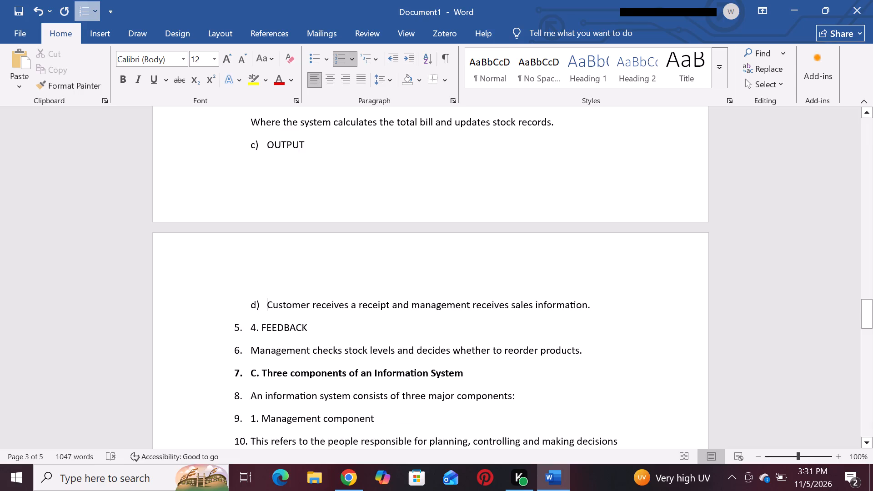
# Insert an unlabelled blank line above the OUTPUT heading so "c) OUTPUT" moves to the top of the following page.
pyautogui.click(251, 144)
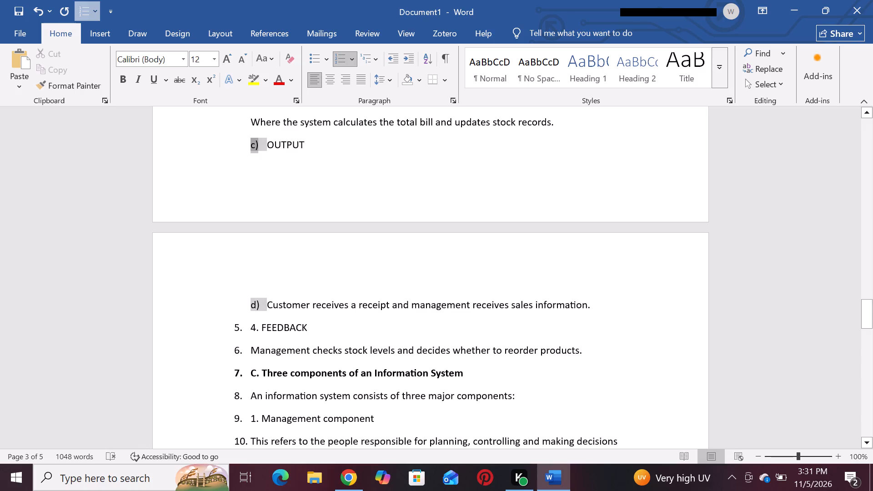
pyautogui.click(244, 152)
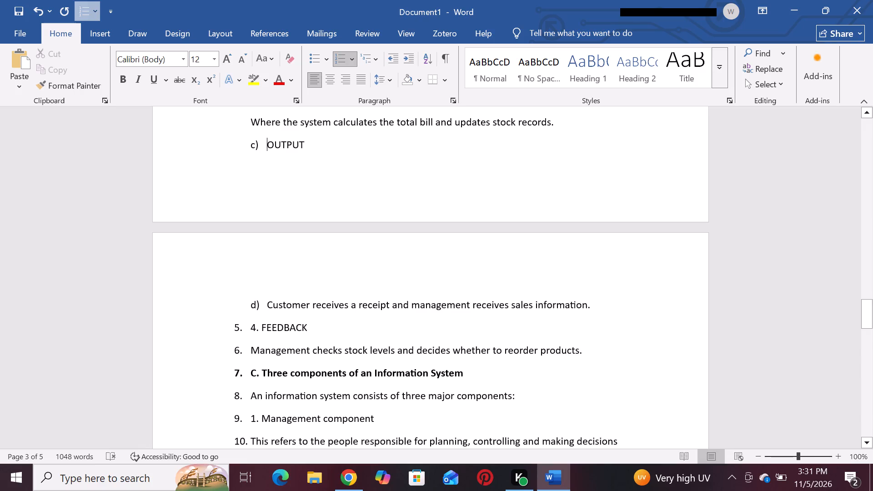
pyautogui.click(247, 143)
pyautogui.click(247, 143)
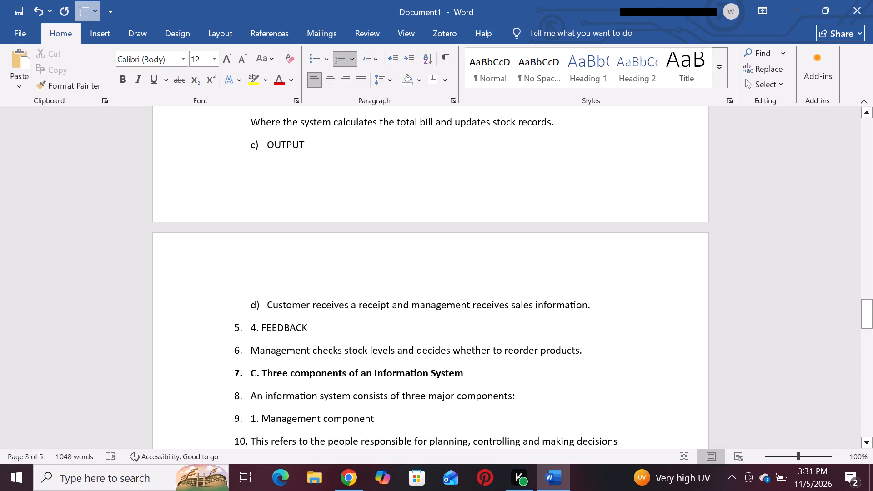
pyautogui.click(249, 143)
pyautogui.click(249, 147)
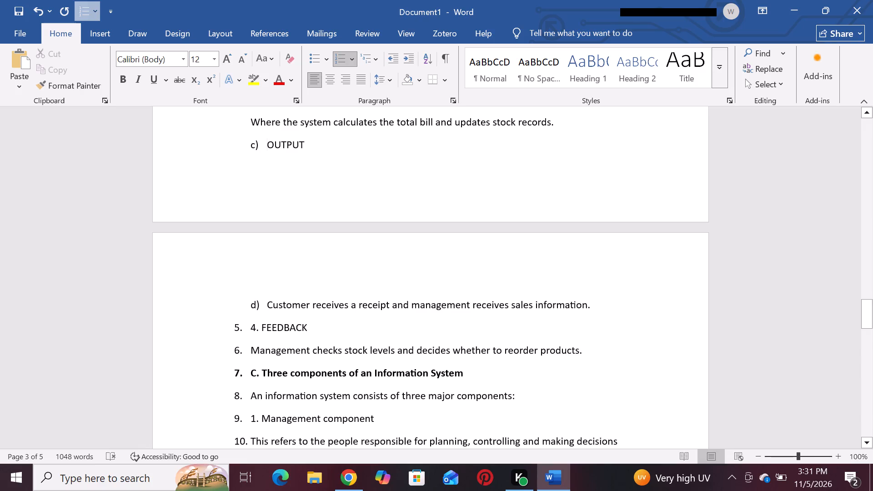
pyautogui.doubleClick(249, 147)
pyautogui.click(249, 147)
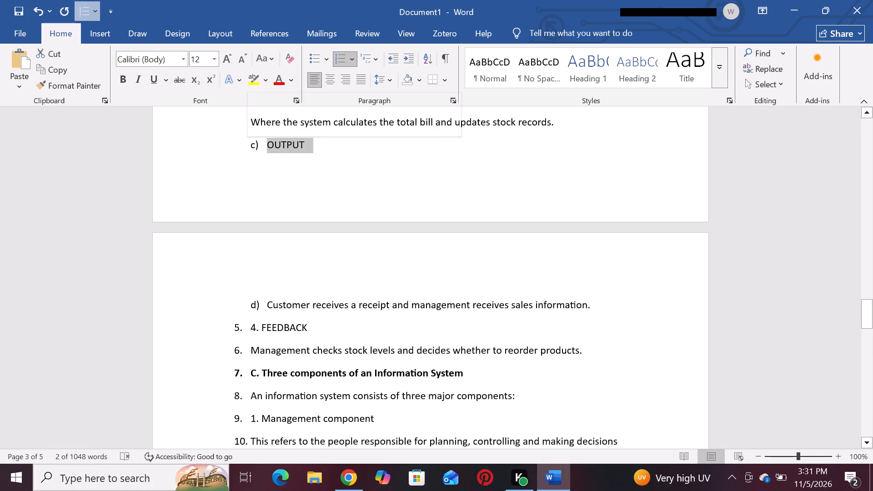
pyautogui.press('Return')
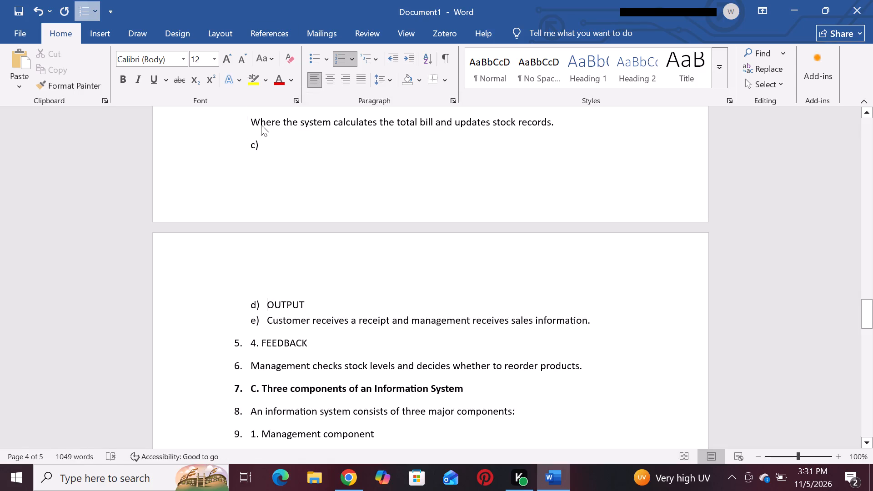
pyautogui.click(263, 143)
pyautogui.press('BackSpace')
pyautogui.press('BackSpace')
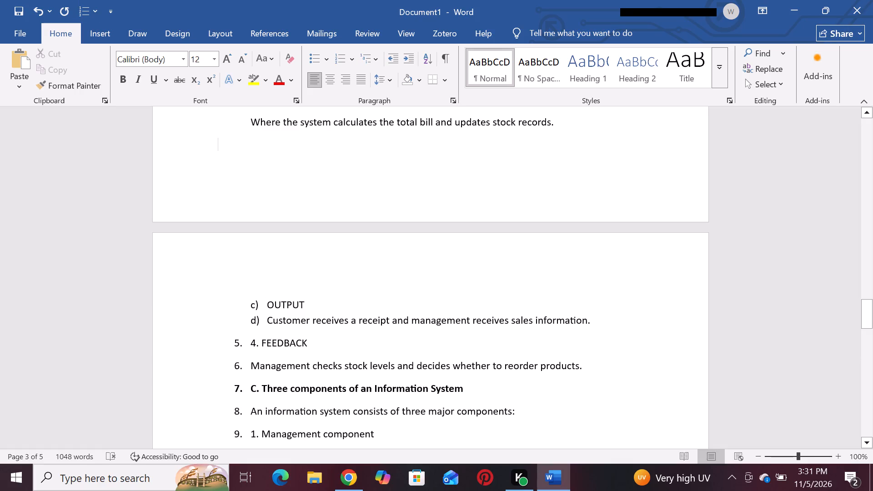
# Remove the customer line's list label, keeping its indent, and reword it to begin "The Customer receives a receipt".
pyautogui.click(265, 320)
pyautogui.press('BackSpace')
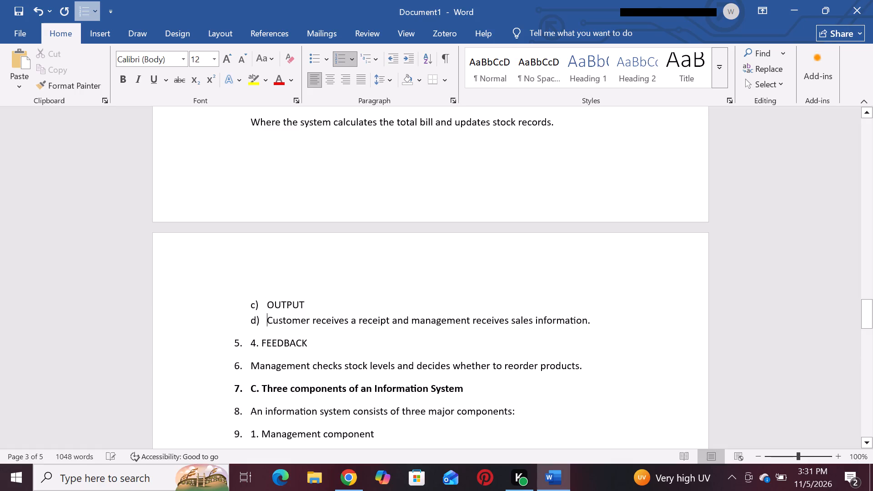
pyautogui.press('BackSpace')
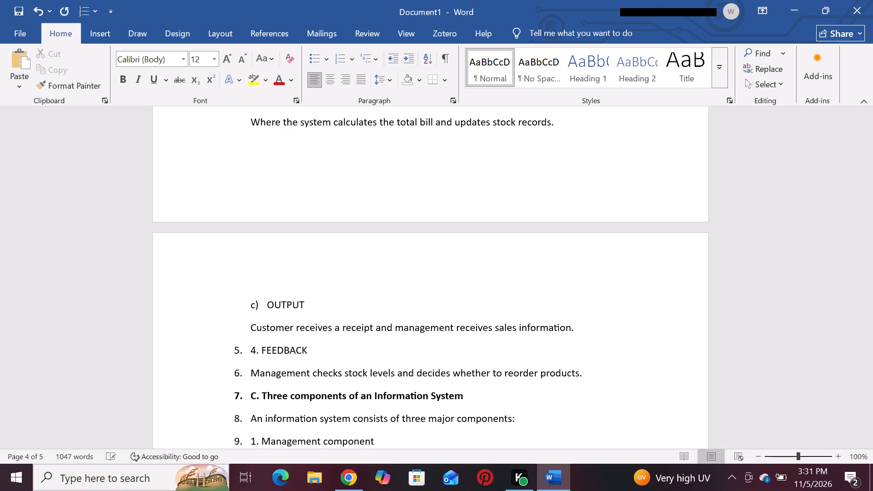
pyautogui.press('t')
pyautogui.write('he')
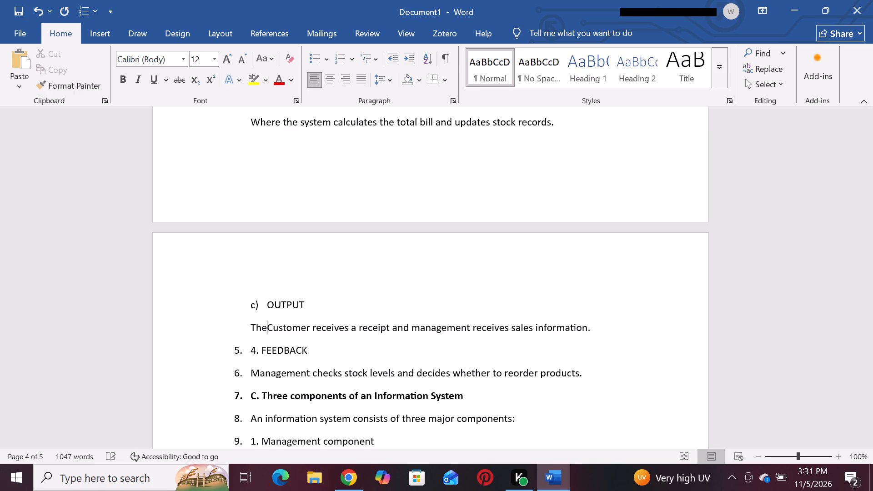
pyautogui.press('space')
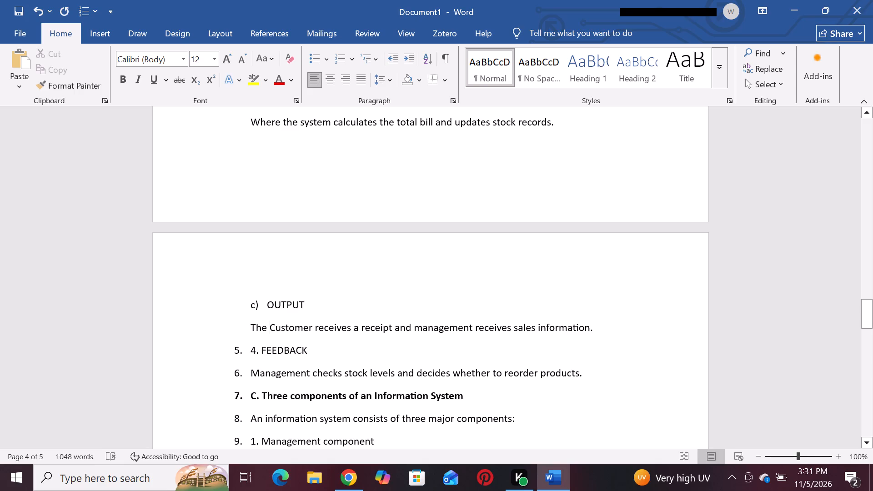
# Strip both numbers from the FEEDBACK heading and label it "d)" on its own line.
pyautogui.click(260, 351)
pyautogui.press('BackSpace')
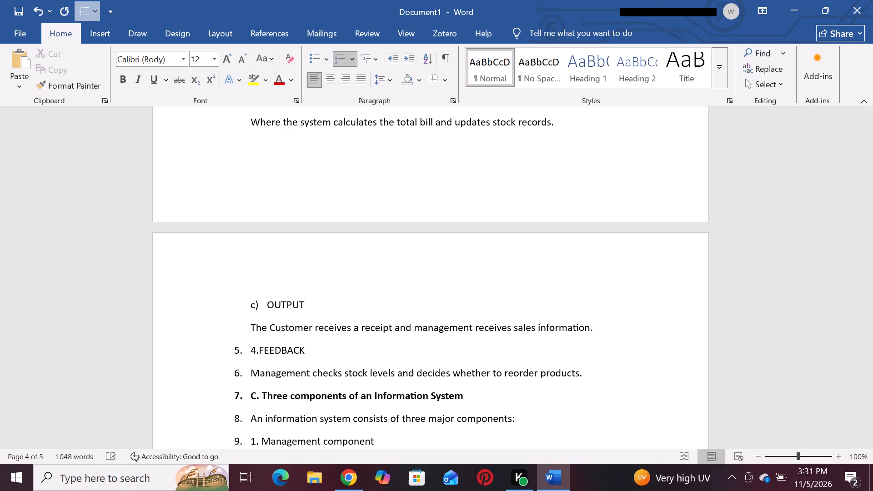
pyautogui.press('BackSpace')
pyautogui.press('BackSpace')
pyautogui.press('BackSpace')
pyautogui.press('BackSpace')
pyautogui.press('BackSpace')
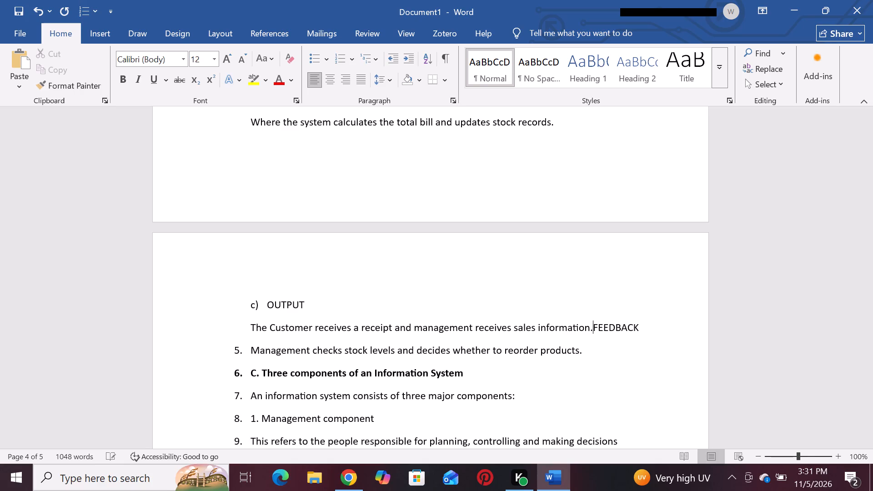
pyautogui.press('Return')
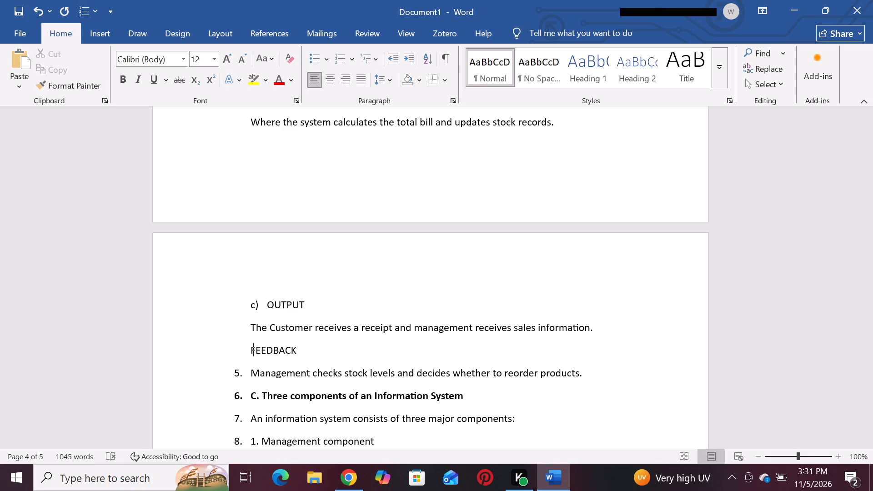
pyautogui.press('d')
pyautogui.hotkey('shift', ')')
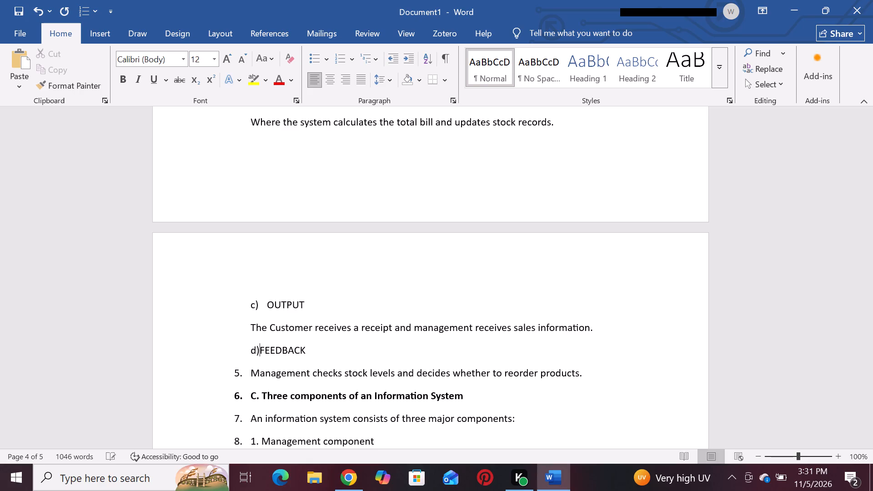
pyautogui.press('space')
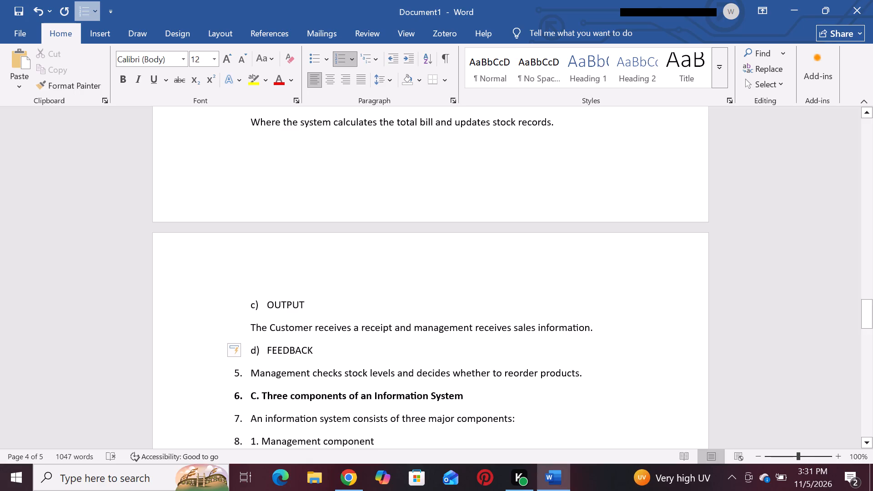
# Remove the list number from the line below FEEDBACK, keeping its indent, and reword it to begin "The Management checks".
pyautogui.click(252, 371)
pyautogui.press('BackSpace')
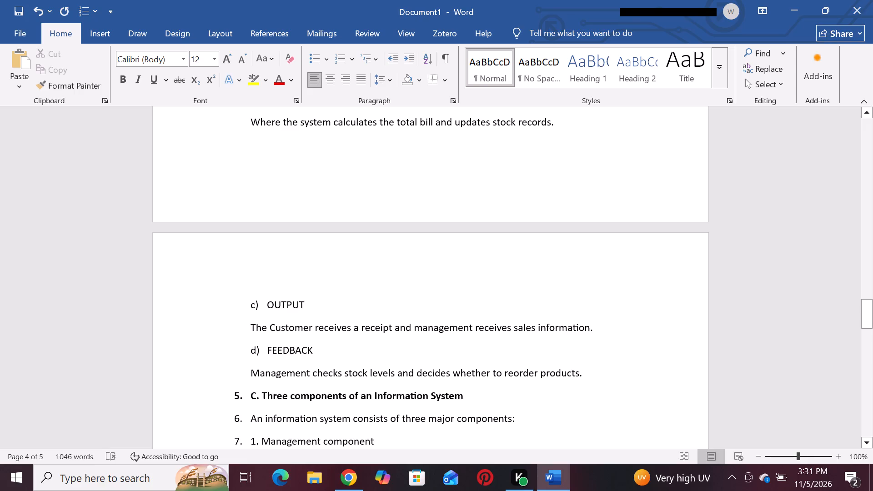
pyautogui.press('t')
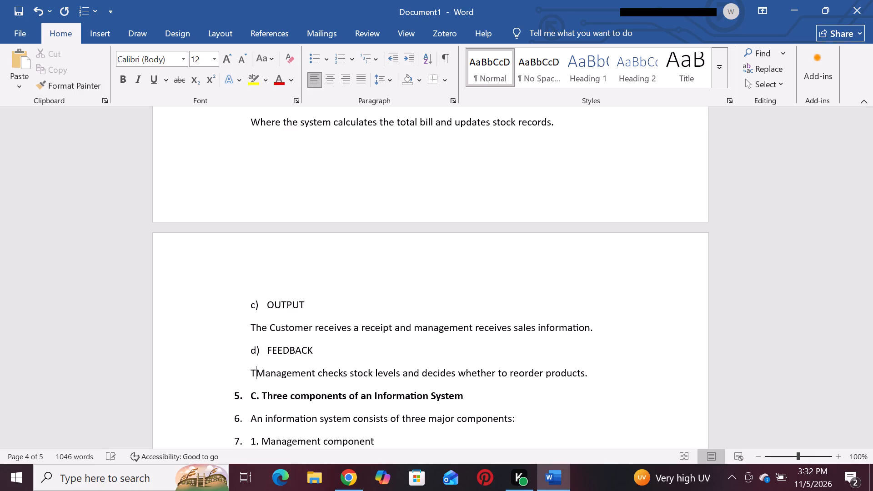
pyautogui.write('he')
pyautogui.press('space')
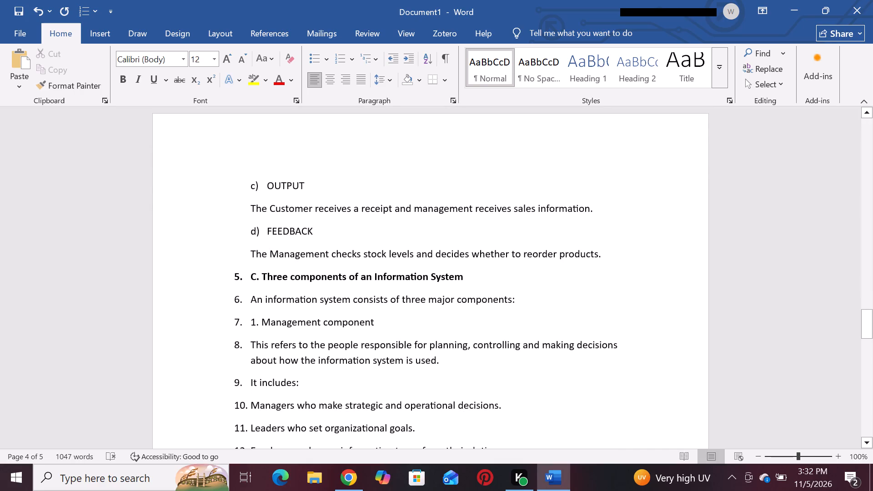
# Remove the list numbers from the "C. Three components" heading and its introductory sentence, starting the sentence at the margin with ">".
pyautogui.click(251, 274)
pyautogui.press('BackSpace')
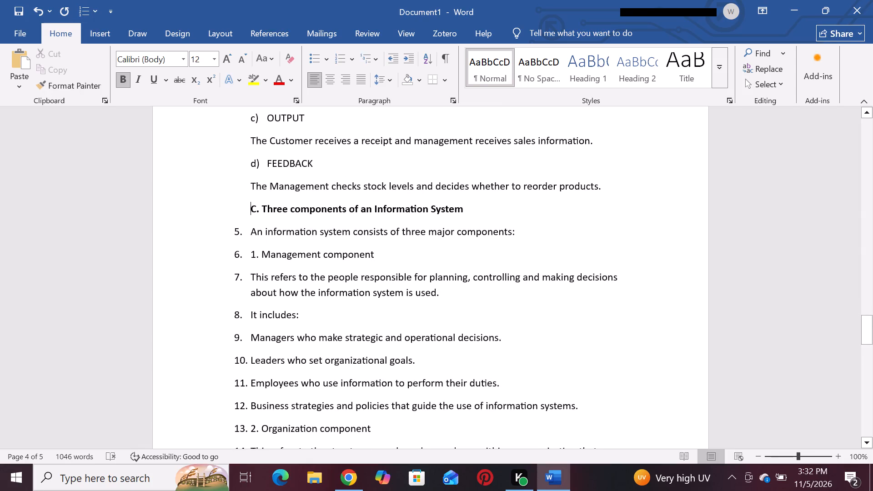
pyautogui.click(251, 230)
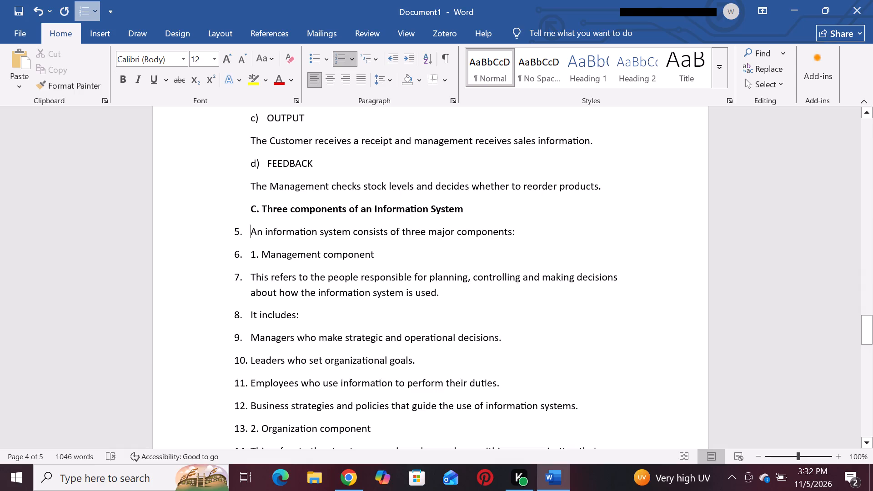
pyautogui.press('BackSpace')
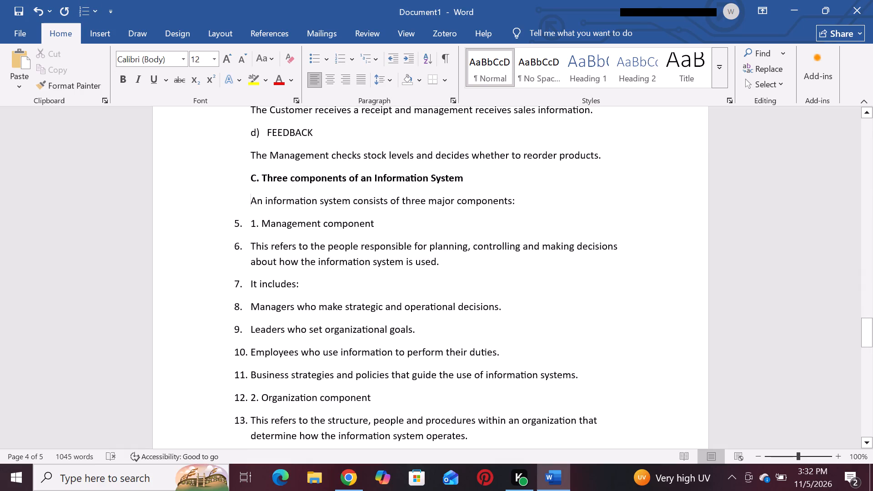
pyautogui.press('BackSpace')
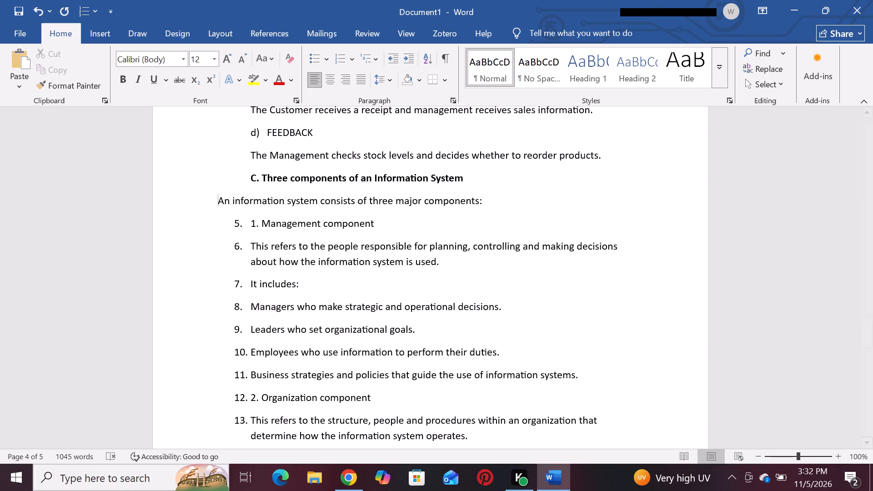
pyautogui.hotkey('shift', '>')
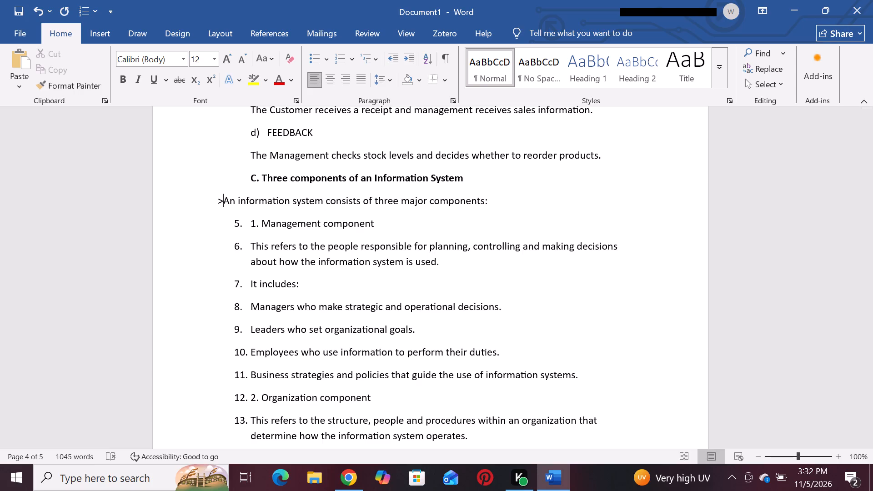
# Remove the outer list numbers from "1. Management component", its definition and "It includes:", moving the definition and "It includes:" out to the margin.
pyautogui.click(248, 223)
pyautogui.press('BackSpace')
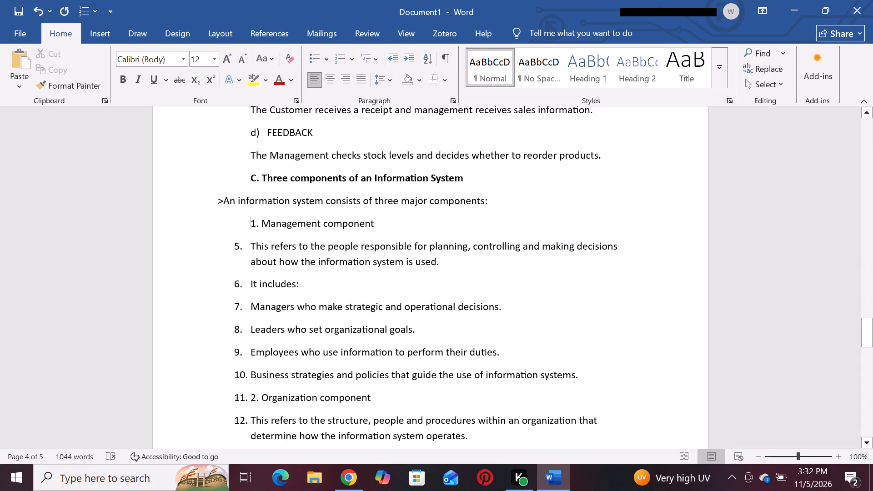
pyautogui.click(250, 247)
pyautogui.press('BackSpace')
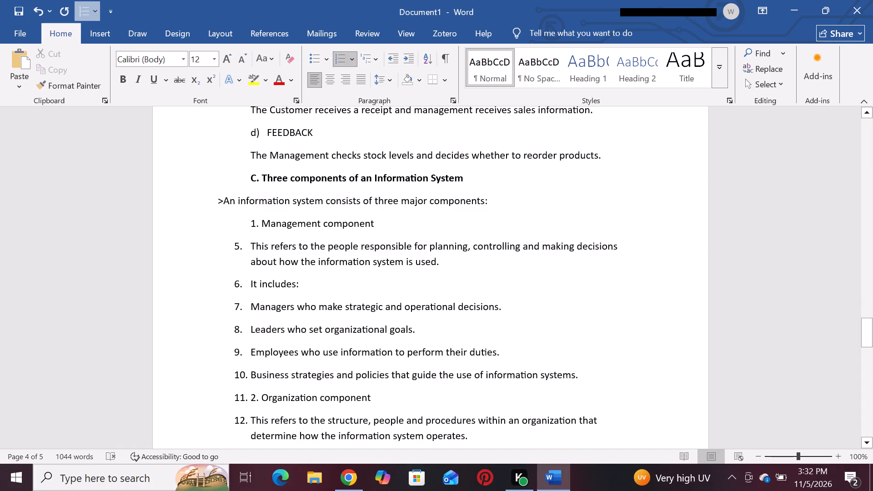
pyautogui.press('BackSpace')
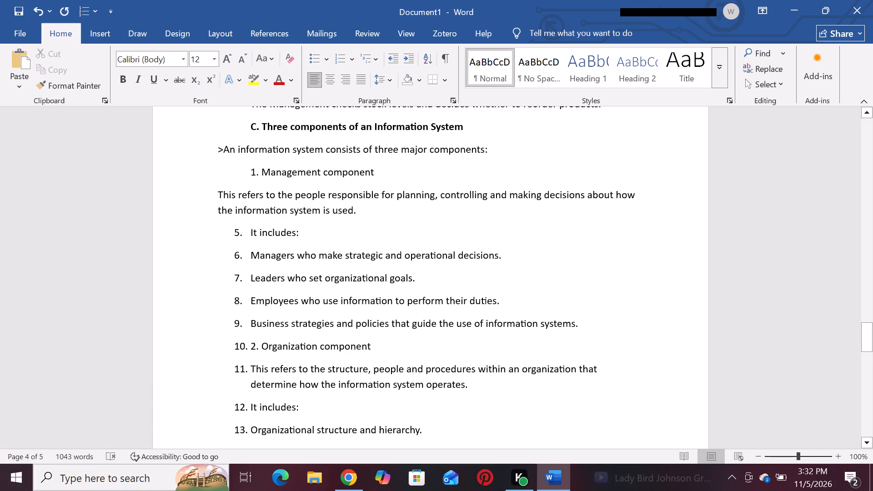
pyautogui.click(250, 231)
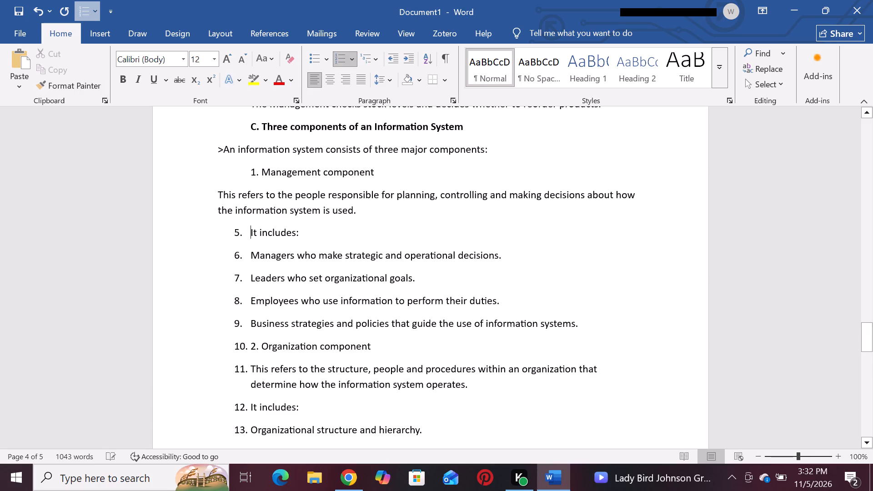
pyautogui.press('BackSpace')
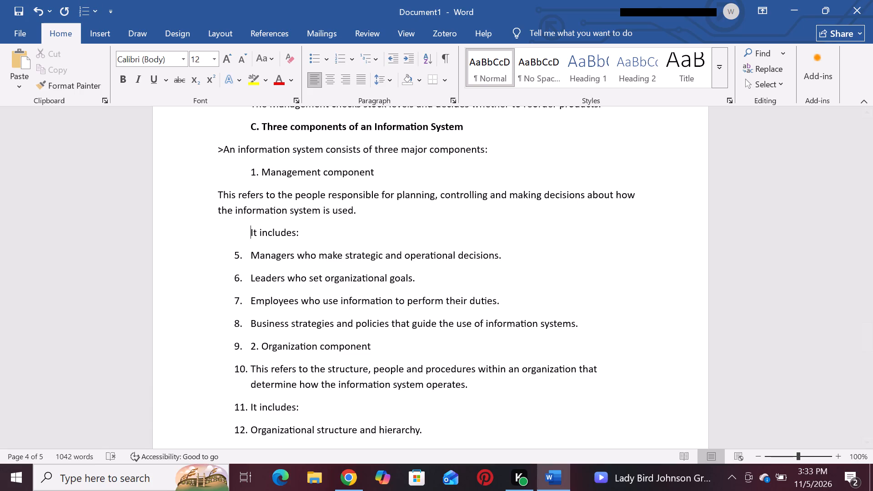
pyautogui.press('BackSpace')
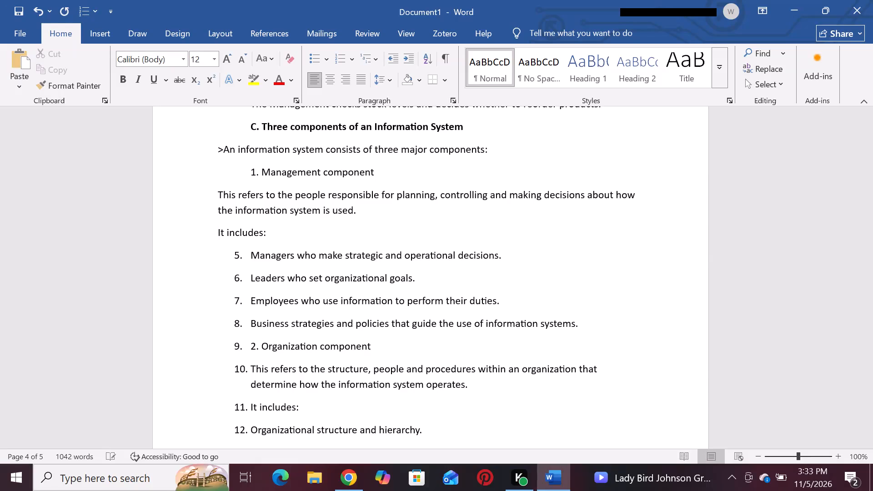
# Remove the list number from the Managers line under the Management component, keeping its indent.
pyautogui.click(251, 255)
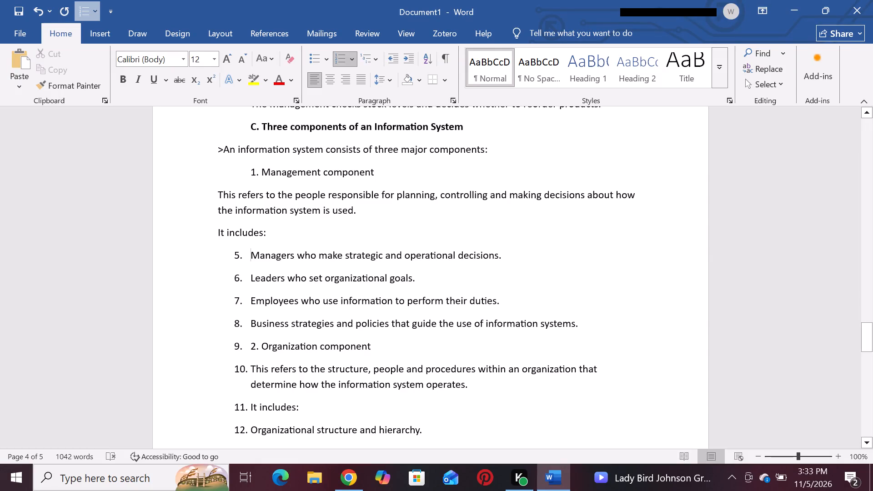
pyautogui.press('BackSpace')
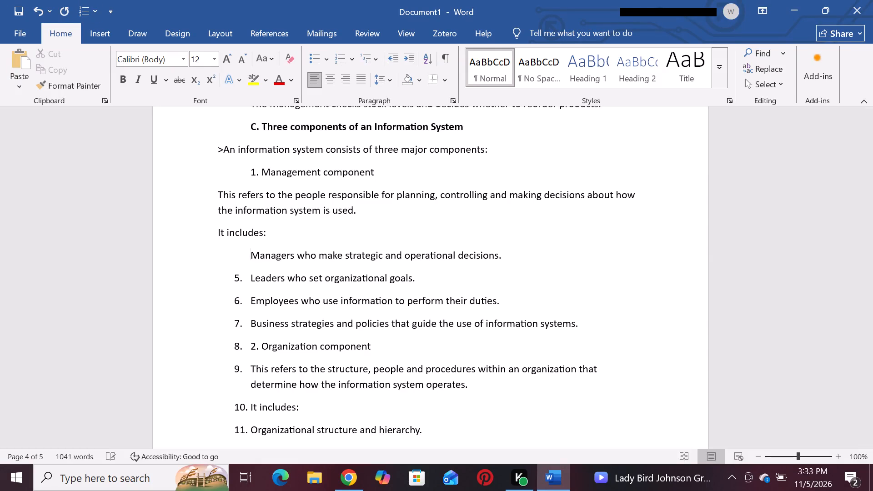
# Indent the Leaders line further with leading spaces, reword it to begin "Are Leaders" and remove its list number.
pyautogui.click(250, 278)
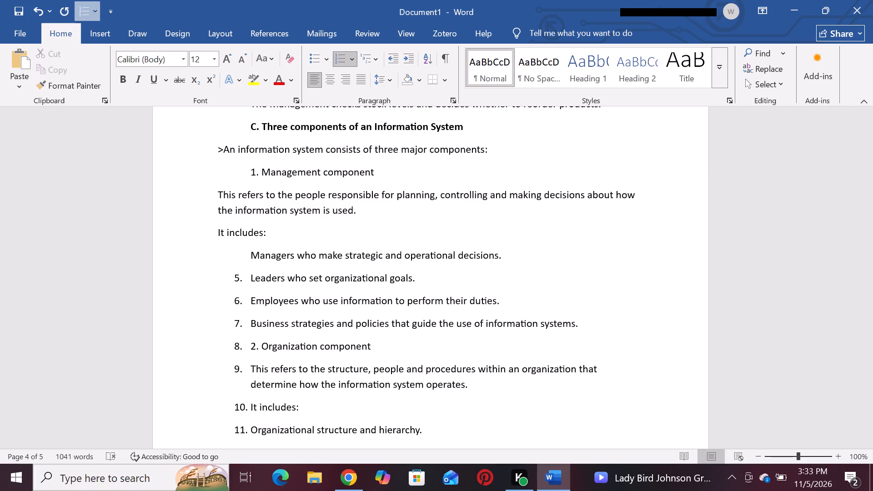
pyautogui.press('space')
pyautogui.press('space')
pyautogui.press('space')
pyautogui.press('space')
pyautogui.press('space')
pyautogui.press('space')
pyautogui.press('space')
pyautogui.press('space')
pyautogui.press('space')
pyautogui.press('space')
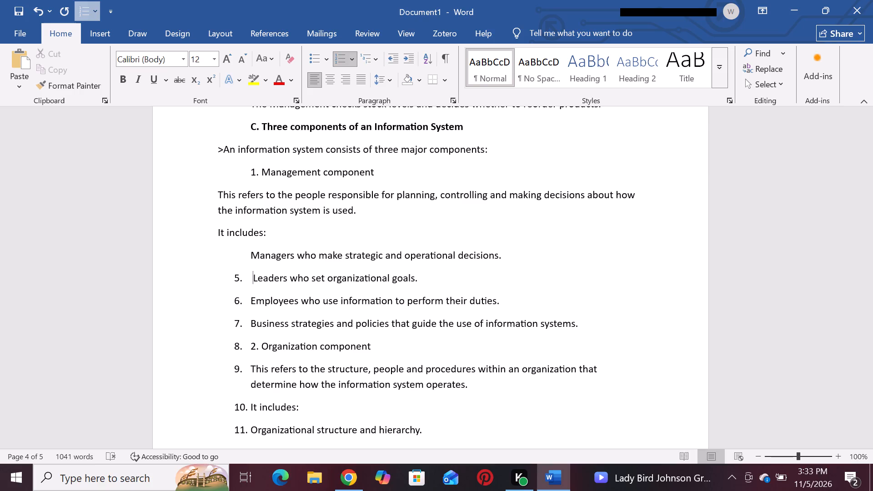
pyautogui.press('space')
pyautogui.press('space')
pyautogui.press('space')
pyautogui.press('space')
pyautogui.press('space')
pyautogui.press('space')
pyautogui.press('space')
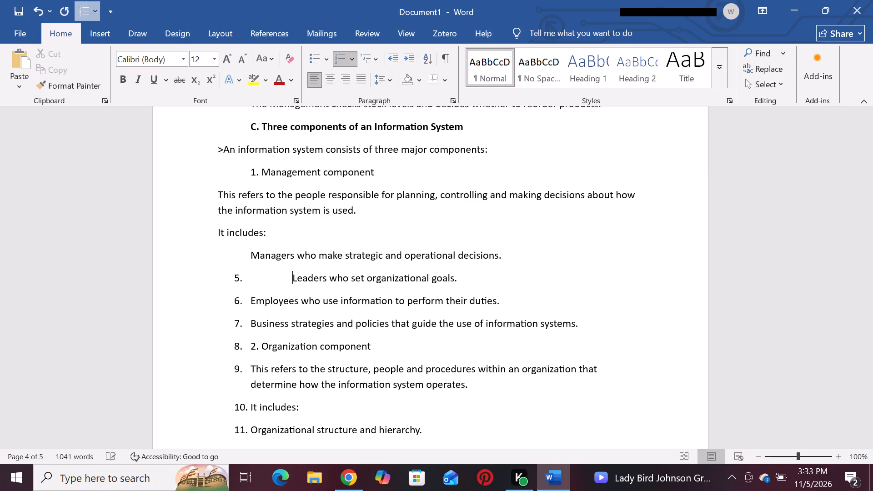
pyautogui.write('are')
pyautogui.press('space')
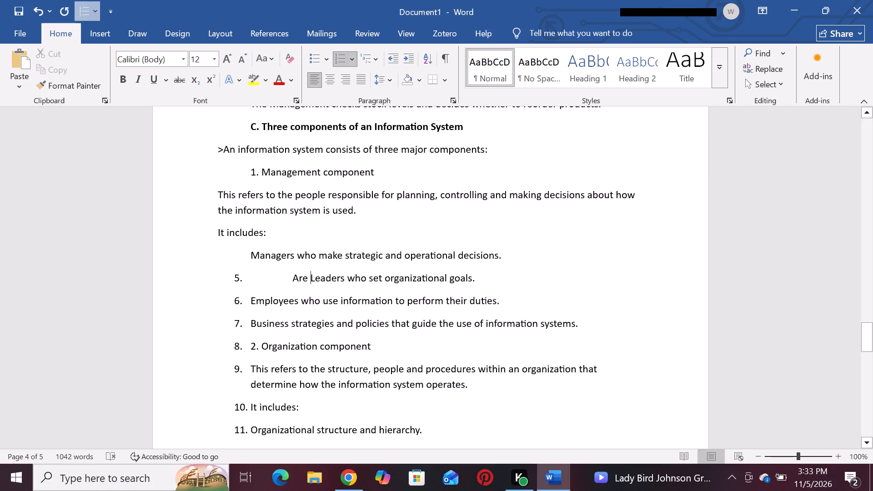
pyautogui.click(245, 280)
pyautogui.press('BackSpace')
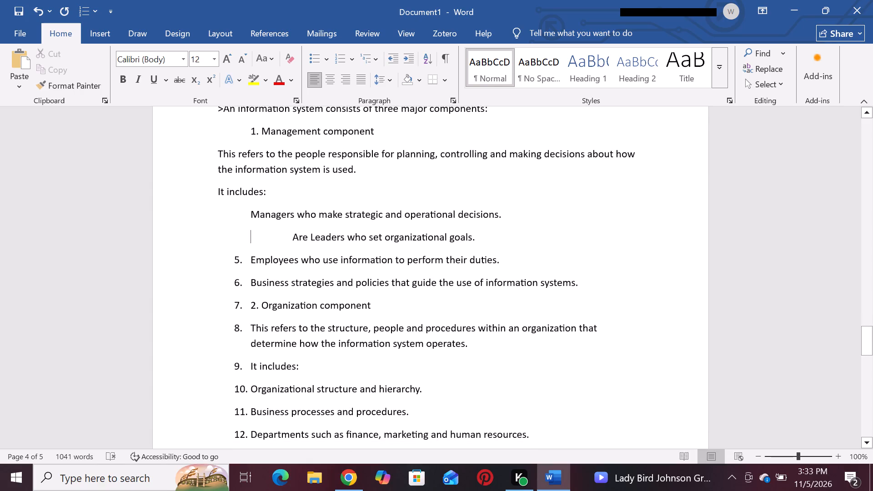
# Indent the Employees line with leading spaces and remove its list number.
pyautogui.click(248, 258)
pyautogui.press('space')
pyautogui.press('space')
pyautogui.press('space')
pyautogui.press('space')
pyautogui.press('space')
pyautogui.press('space')
pyautogui.press('space')
pyautogui.press('space')
pyautogui.press('space')
pyautogui.press('space')
pyautogui.press('space')
pyautogui.press('space')
pyautogui.press('space')
pyautogui.press('space')
pyautogui.press('space')
pyautogui.press('space')
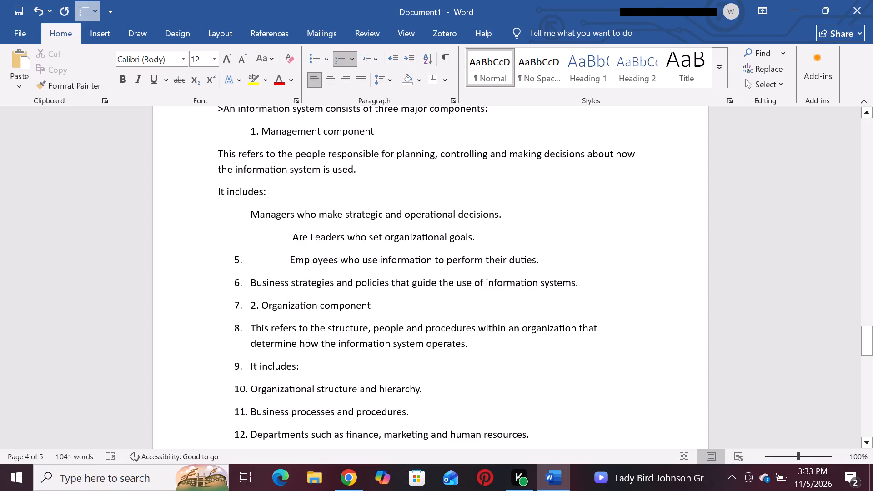
pyautogui.click(245, 258)
pyautogui.press('BackSpace')
pyautogui.press('BackSpace')
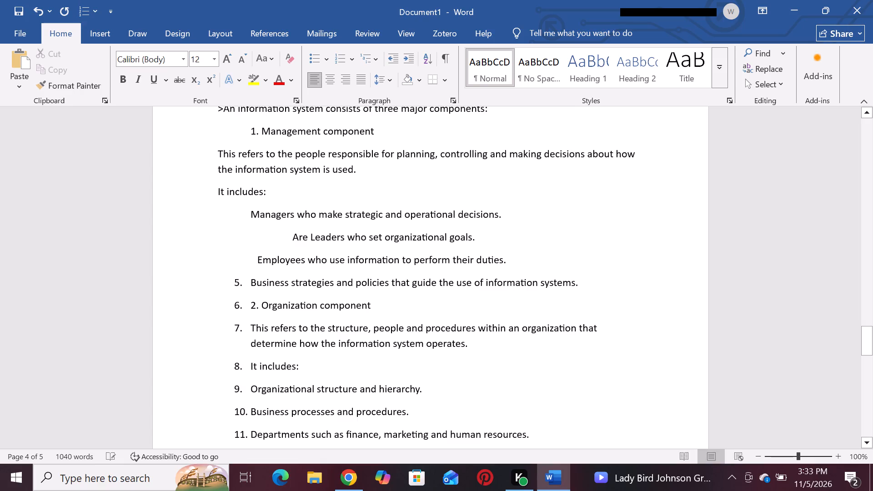
# Adjust the leading spaces of the Employees line so that it aligns under the "Are Leaders" line.
pyautogui.press('space')
pyautogui.press('space')
pyautogui.press('space')
pyautogui.press('space')
pyautogui.press('space')
pyautogui.press('space')
pyautogui.press('space')
pyautogui.press('space')
pyautogui.press('space')
pyautogui.press('space')
pyautogui.press('space')
pyautogui.press('space')
pyautogui.press('space')
pyautogui.press('space')
pyautogui.press('space')
pyautogui.press('space')
pyautogui.press('space')
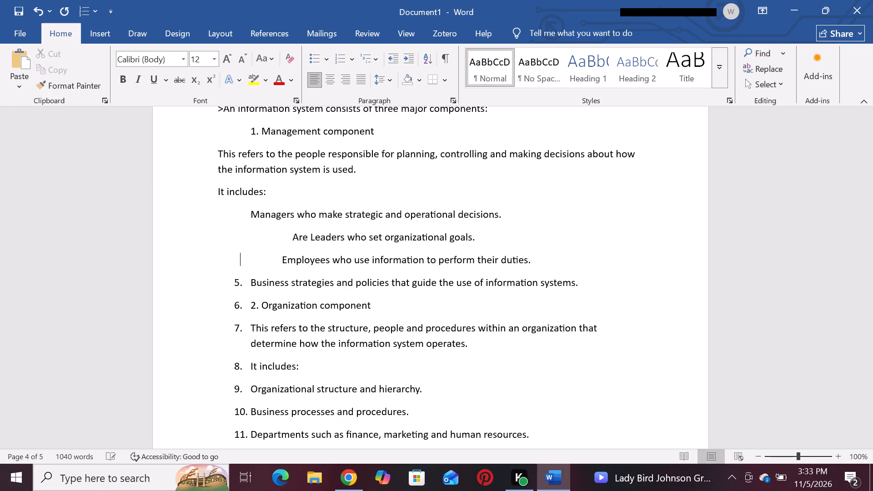
pyautogui.press('BackSpace')
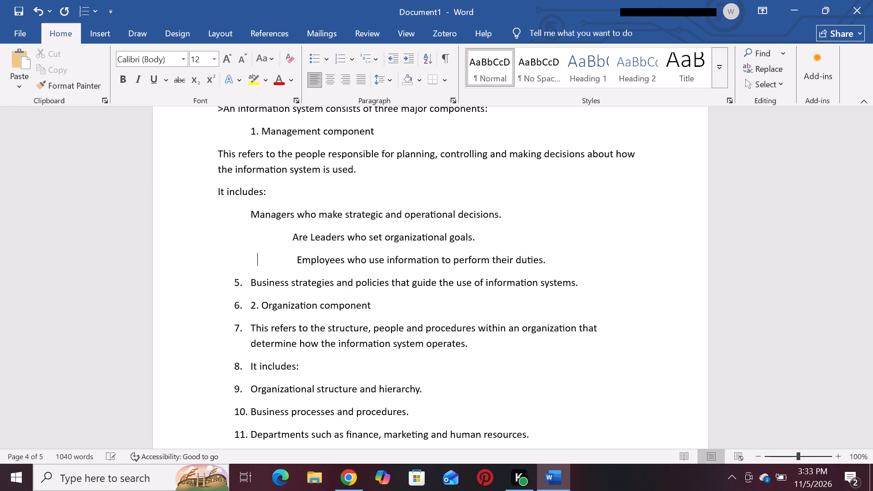
pyautogui.press('BackSpace')
pyautogui.press('BackSpace')
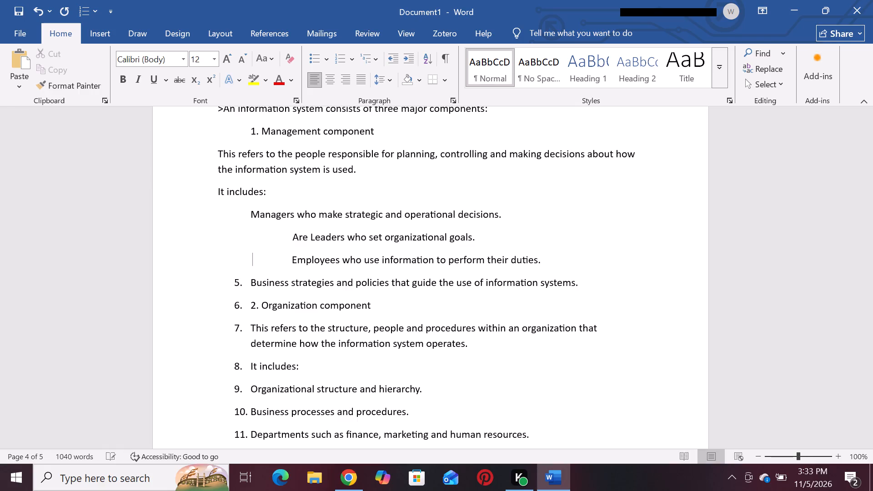
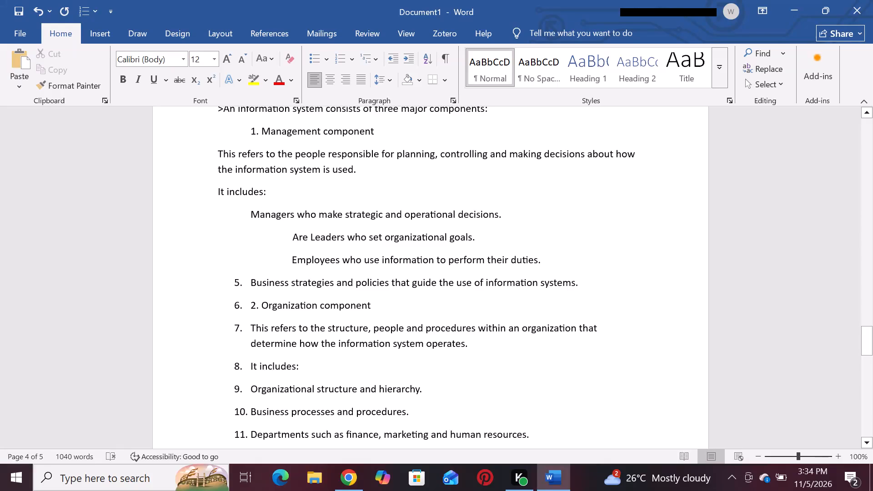
# Remove the list number from the Business strategies line and indent it with leading spaces to roughly align under the Employees line.
pyautogui.click(250, 280)
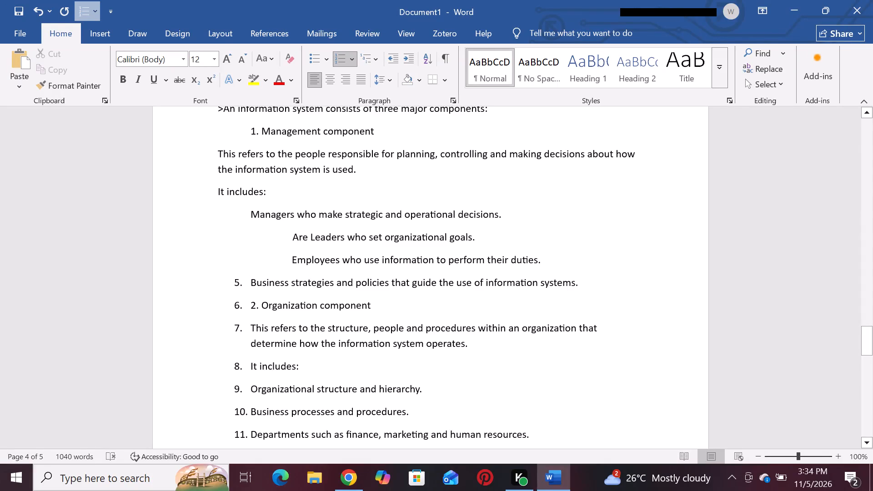
pyautogui.press('BackSpace')
pyautogui.press('BackSpace')
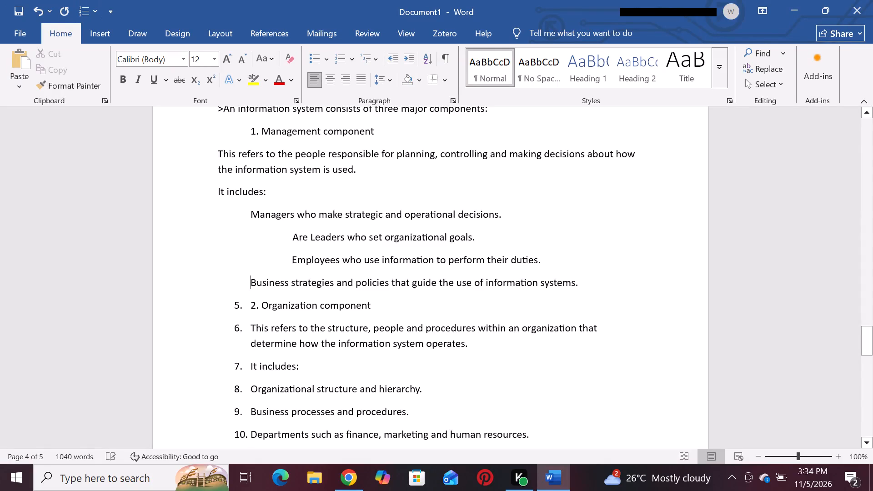
pyautogui.press('space')
pyautogui.press('space')
pyautogui.press('space')
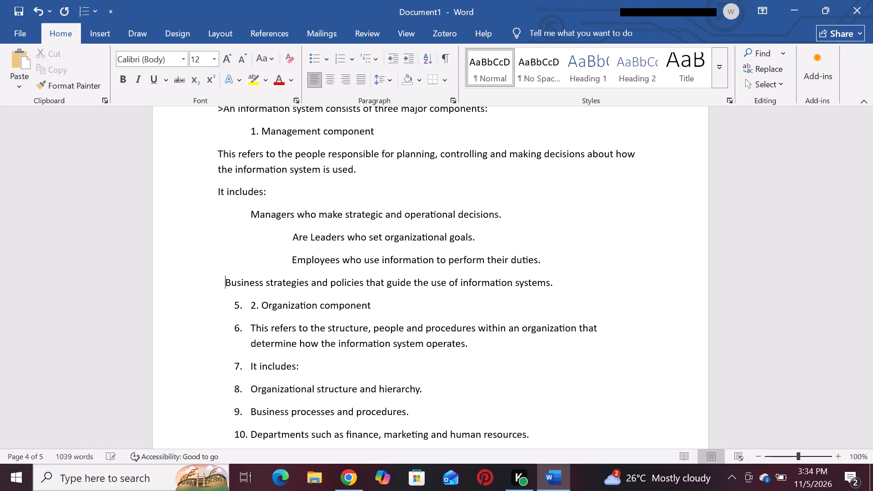
pyautogui.press('space')
pyautogui.press('space')
pyautogui.press('space')
pyautogui.press('space')
pyautogui.press('space')
pyautogui.press('space')
pyautogui.press('space')
pyautogui.press('space')
pyautogui.press('space')
pyautogui.press('space')
pyautogui.press('space')
pyautogui.press('space')
pyautogui.press('space')
pyautogui.press('space')
pyautogui.press('space')
pyautogui.press('space')
pyautogui.press('space')
pyautogui.press('space')
pyautogui.press('space')
pyautogui.press('space')
pyautogui.press('space')
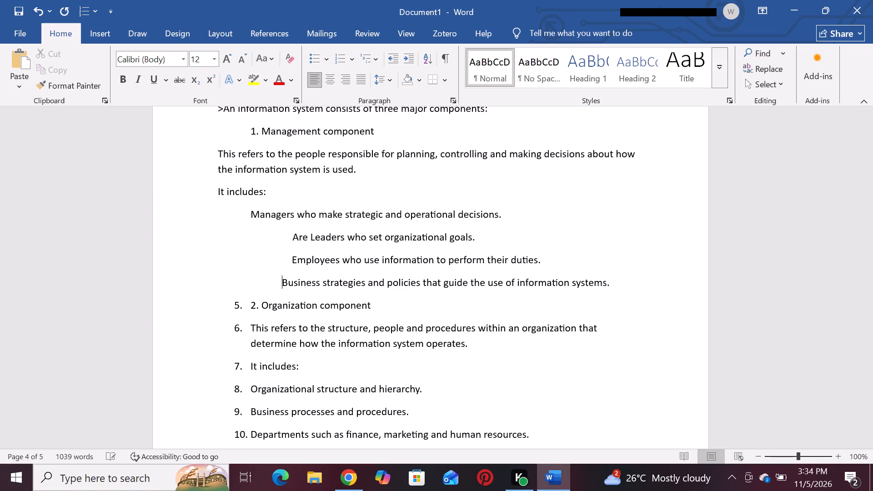
pyautogui.press('space')
pyautogui.press('space')
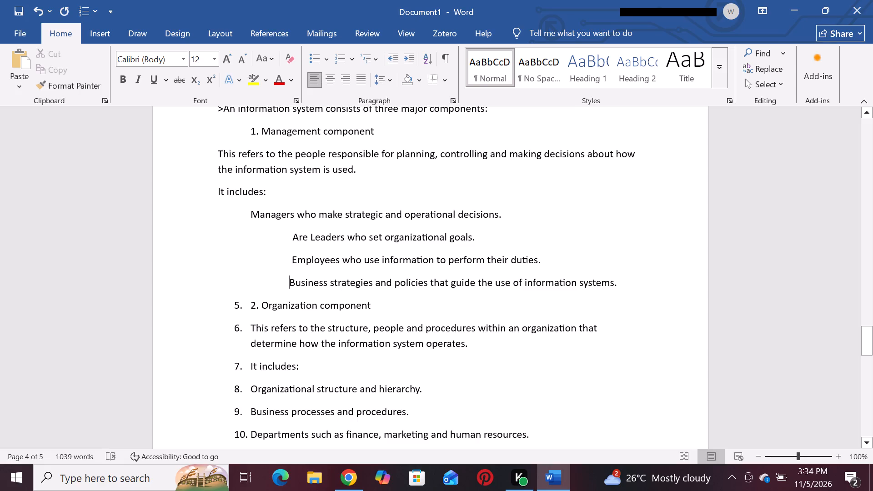
# Remove the automatic list number from the "2. Organization component" heading and indent the heading with leading spaces.
pyautogui.click(250, 304)
pyautogui.press('BackSpace')
pyautogui.press('BackSpace')
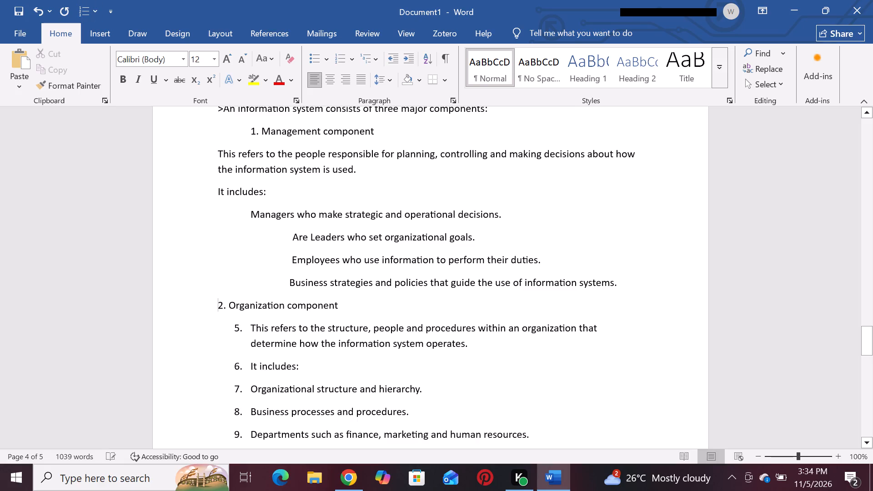
pyautogui.press('space')
pyautogui.press('space')
pyautogui.press('space')
pyautogui.press('space')
pyautogui.press('space')
pyautogui.press('space')
pyautogui.press('space')
pyautogui.press('space')
pyautogui.press('space')
pyautogui.press('space')
pyautogui.press('space')
pyautogui.press('space')
pyautogui.press('space')
pyautogui.press('space')
pyautogui.press('space')
pyautogui.press('space')
pyautogui.press('space')
pyautogui.press('space')
pyautogui.press('space')
pyautogui.press('space')
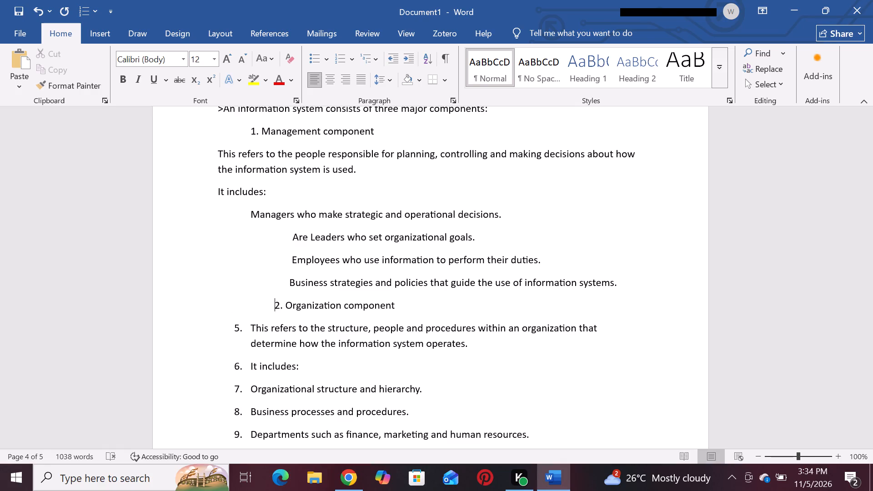
pyautogui.press('BackSpace')
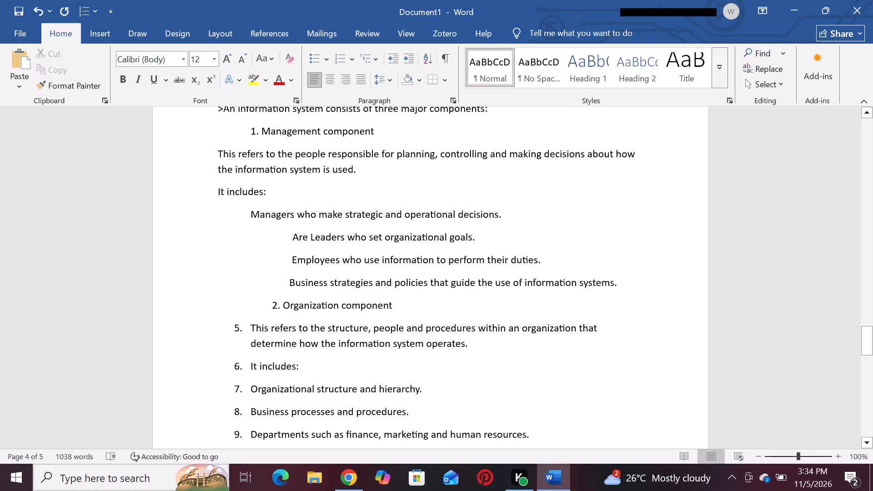
# Remove the list number and indent from the "This refers to the structure" paragraph, keeping it on its own line under the Organization component heading.
pyautogui.click(250, 327)
pyautogui.press('BackSpace')
pyautogui.press('BackSpace')
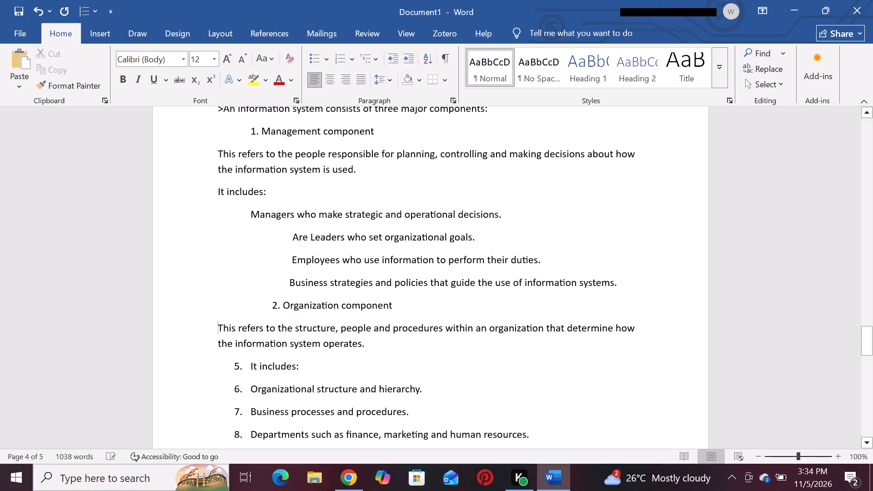
pyautogui.press('BackSpace')
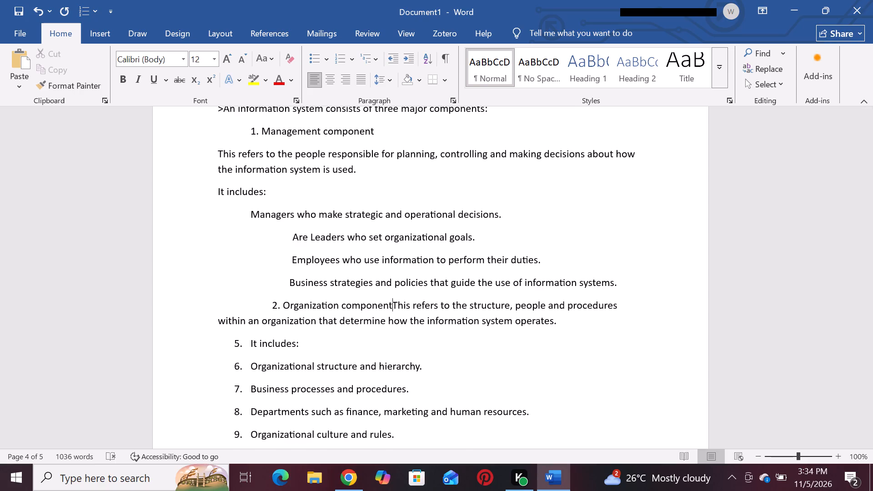
pyautogui.press('Return')
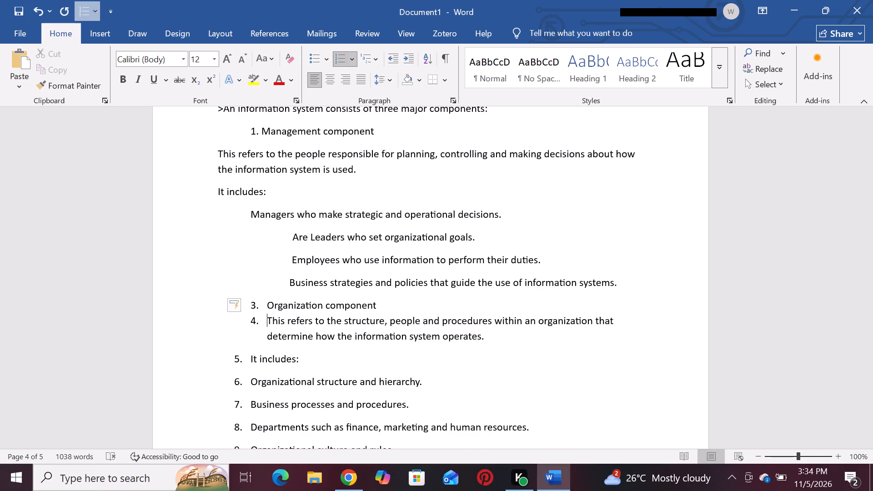
pyautogui.press('Home')
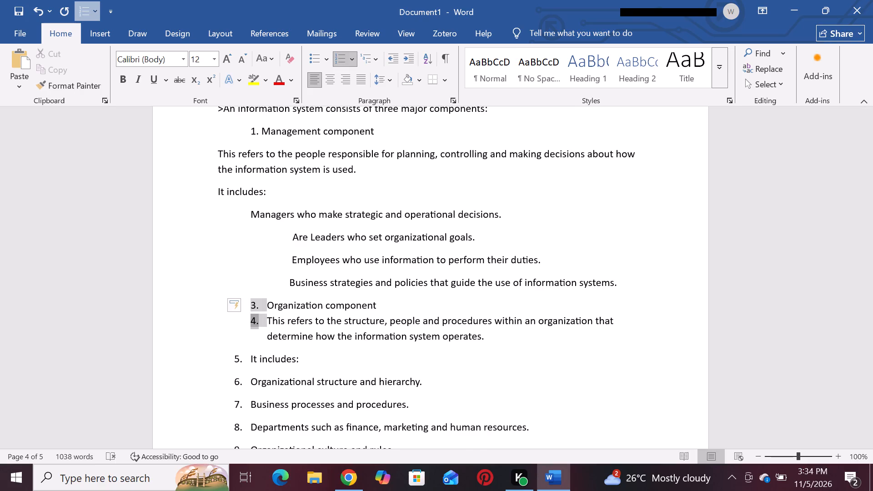
pyautogui.press('BackSpace')
pyautogui.press('Return')
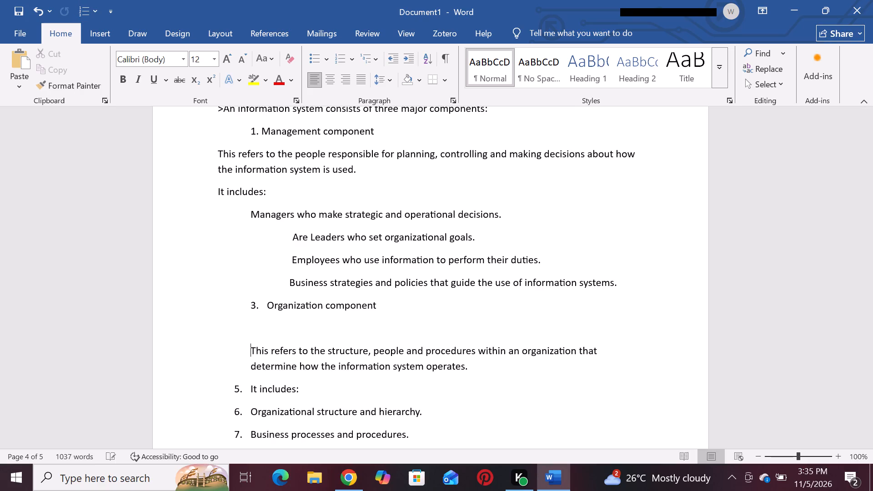
pyautogui.press('BackSpace')
pyautogui.press('BackSpace')
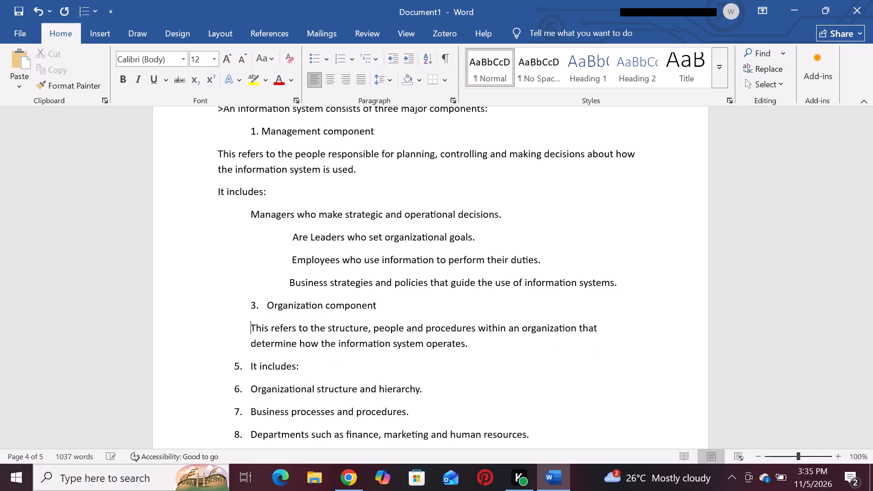
pyautogui.press('BackSpace')
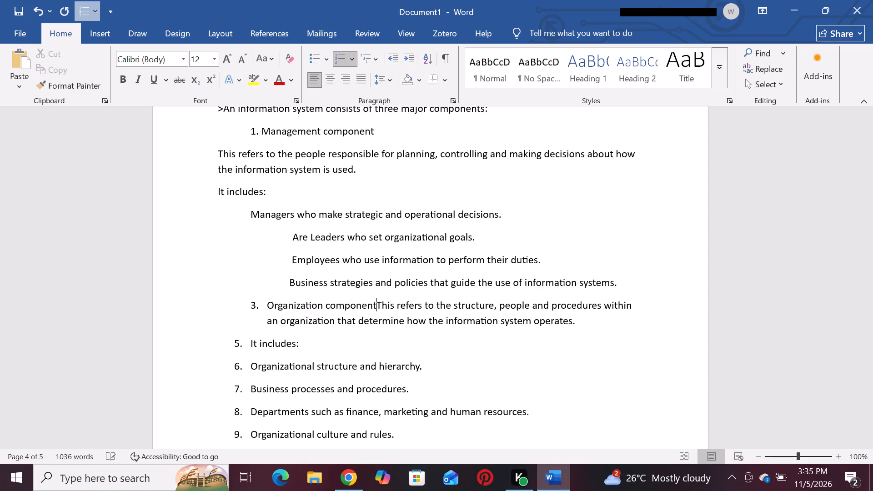
pyautogui.press('Return')
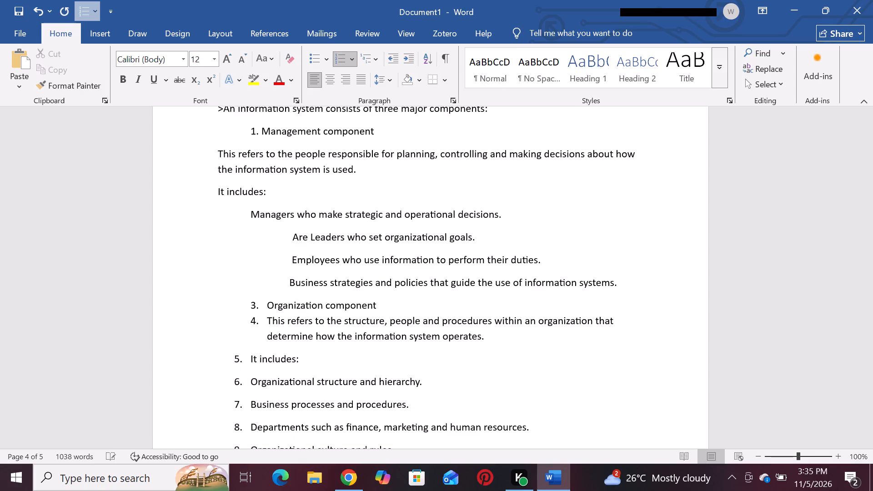
pyautogui.press('BackSpace')
pyautogui.press('BackSpace')
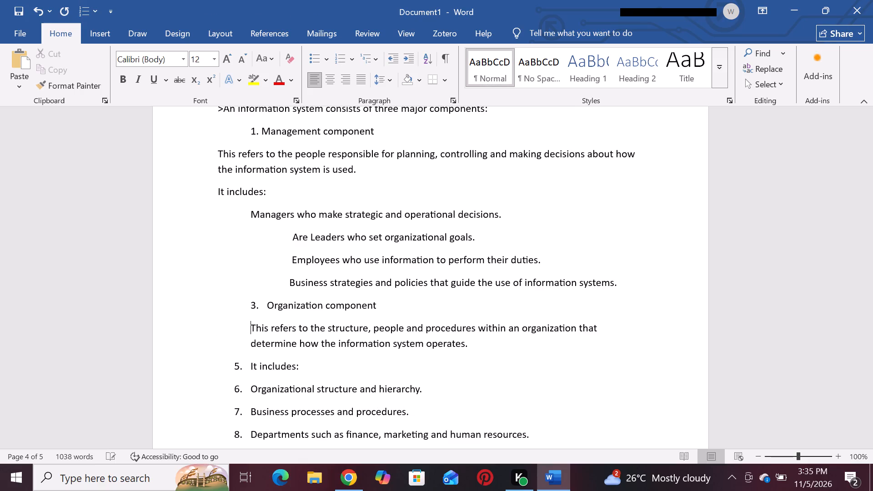
pyautogui.press('BackSpace')
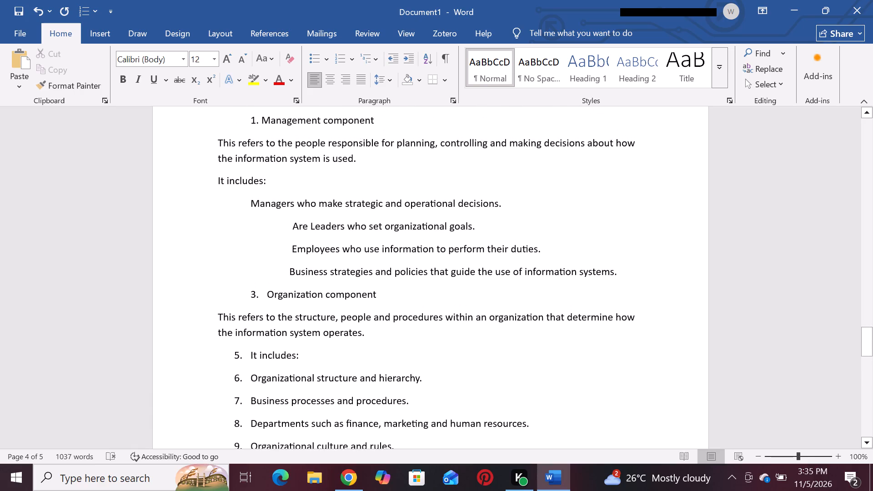
# Remove the list number and indent from the "It includes:" line under the Organization component.
pyautogui.click(248, 355)
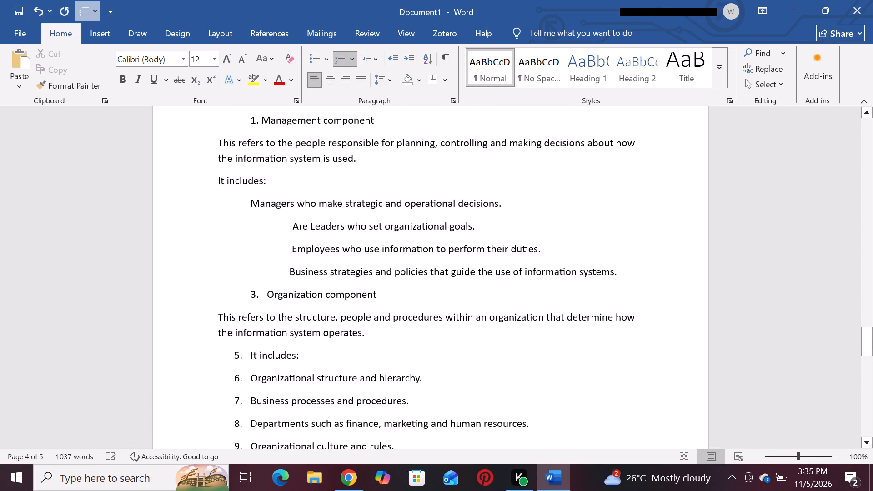
pyautogui.press('BackSpace')
pyautogui.press('BackSpace')
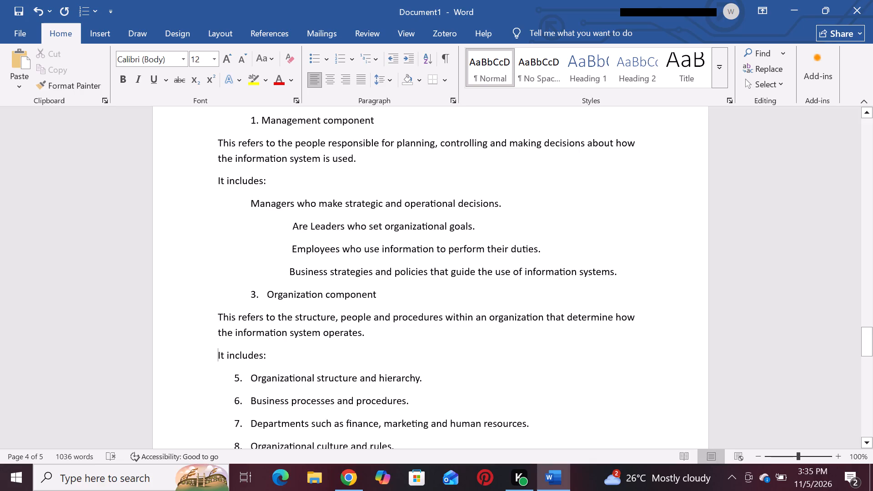
# Remove the list numbers from the four Organization component items, from organizational structure to organizational culture and rules, keeping their indent.
pyautogui.click(249, 377)
pyautogui.press('BackSpace')
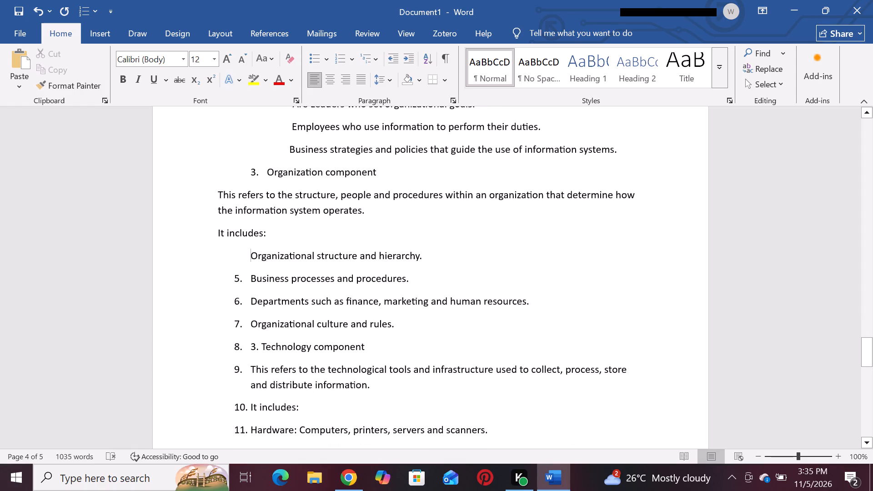
pyautogui.click(250, 277)
pyautogui.press('BackSpace')
pyautogui.click(250, 300)
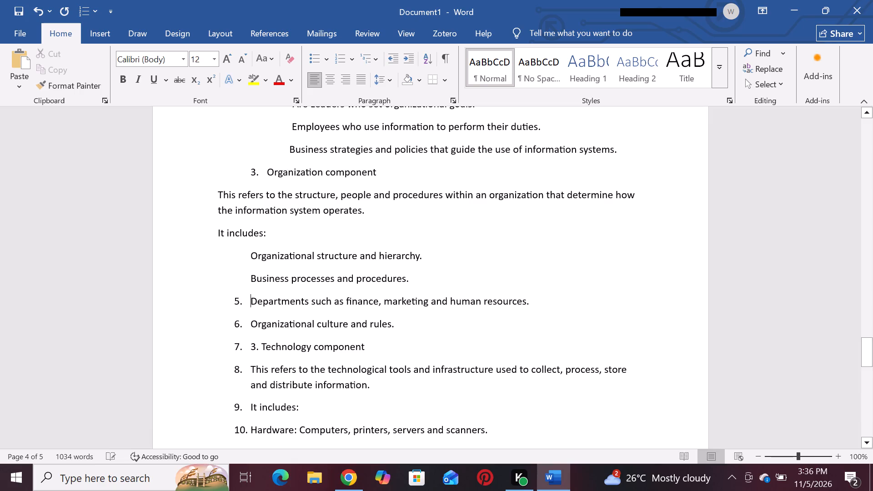
pyautogui.press('BackSpace')
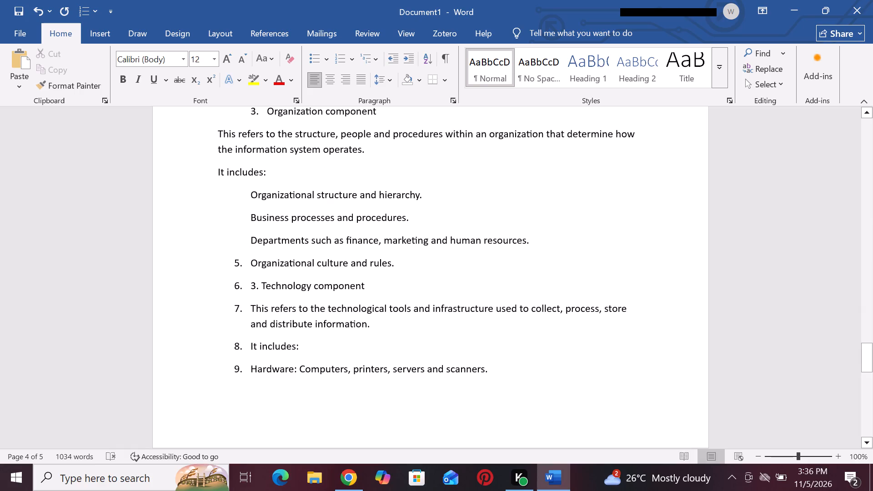
pyautogui.click(251, 267)
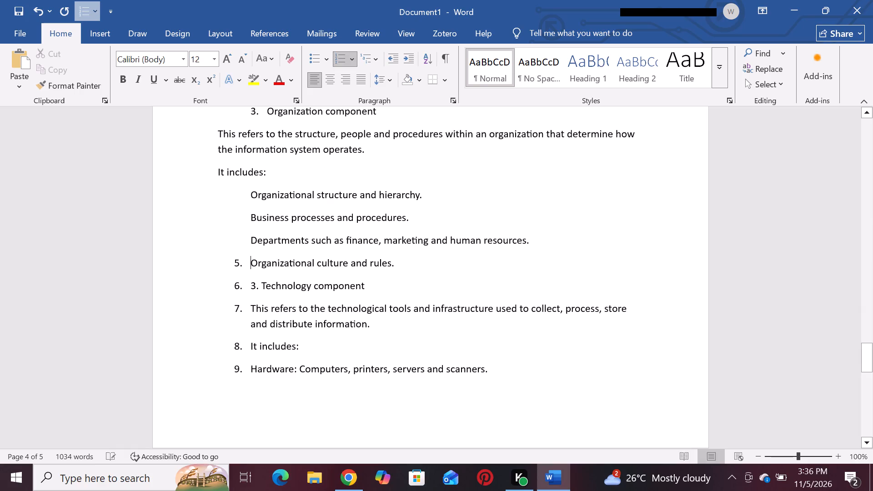
pyautogui.press('BackSpace')
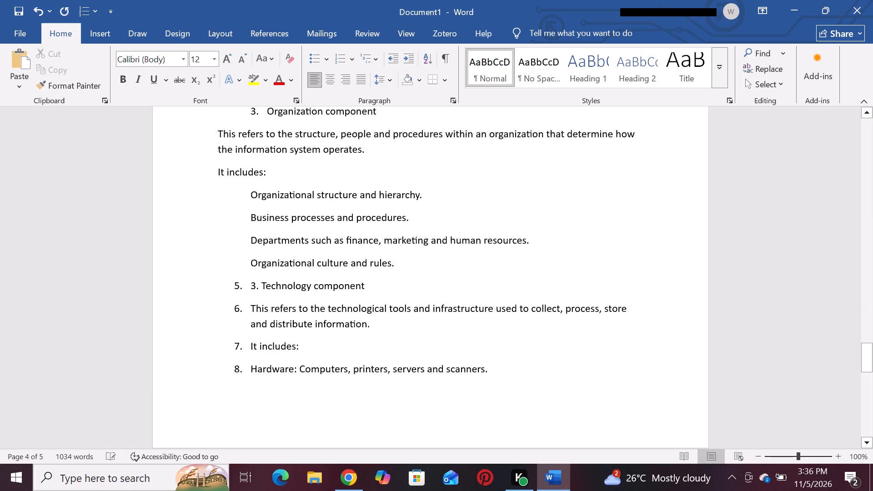
# Remove the automatic list number from the "3. Technology component" heading and indent the heading with leading spaces.
pyautogui.click(249, 286)
pyautogui.press('BackSpace')
pyautogui.press('BackSpace')
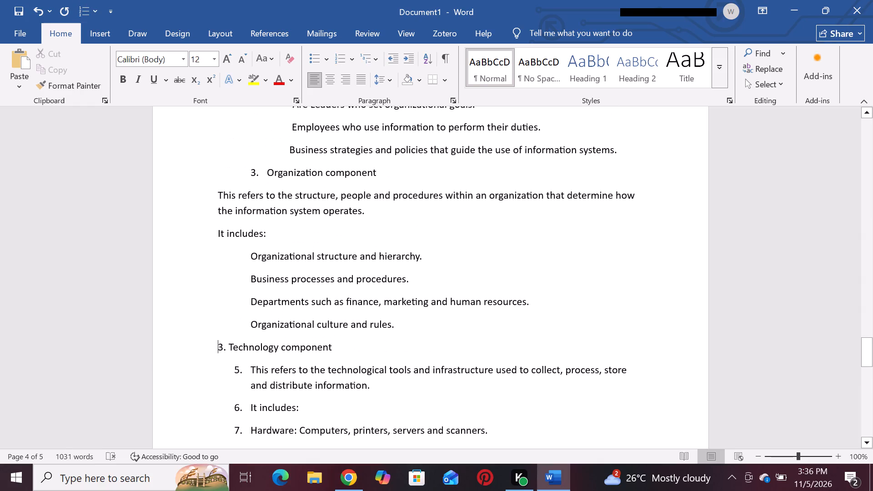
pyautogui.press('space')
pyautogui.press('space')
pyautogui.press('space')
pyautogui.press('space')
pyautogui.press('space')
pyautogui.press('space')
pyautogui.press('space')
pyautogui.press('space')
pyautogui.press('space')
pyautogui.press('space')
pyautogui.press('space')
pyautogui.press('space')
pyautogui.press('space')
pyautogui.press('space')
pyautogui.press('space')
pyautogui.press('space')
pyautogui.press('space')
pyautogui.press('space')
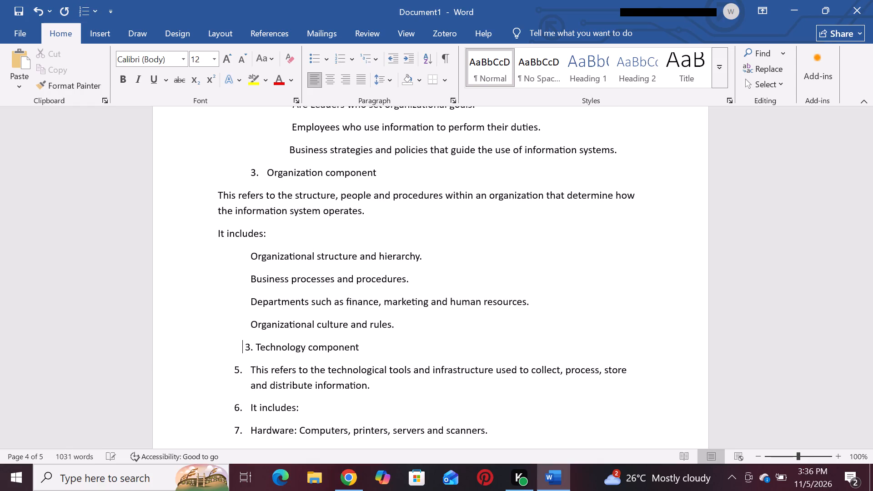
pyautogui.press('space')
pyautogui.press('space')
pyautogui.press('space')
pyautogui.press('space')
pyautogui.press('space')
pyautogui.press('space')
pyautogui.press('space')
pyautogui.press('space')
pyautogui.press('space')
pyautogui.press('space')
pyautogui.press('space')
pyautogui.press('space')
pyautogui.press('space')
pyautogui.press('space')
pyautogui.press('space')
pyautogui.press('space')
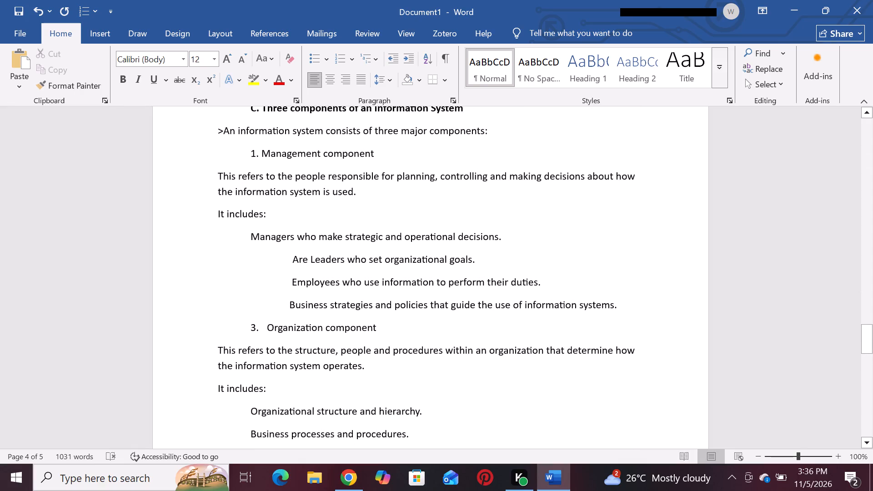
# Renumber the "Organization component" heading from scratch as "2." in section C.
pyautogui.click(255, 327)
pyautogui.press('BackSpace')
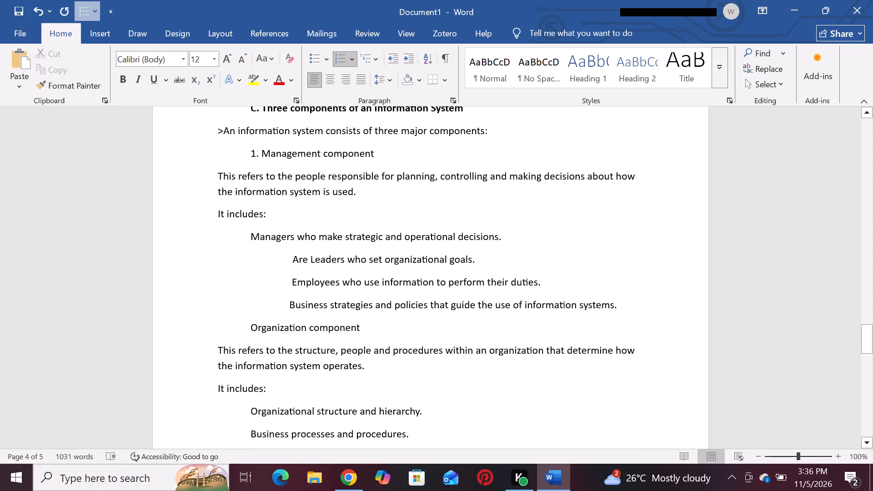
pyautogui.press('2')
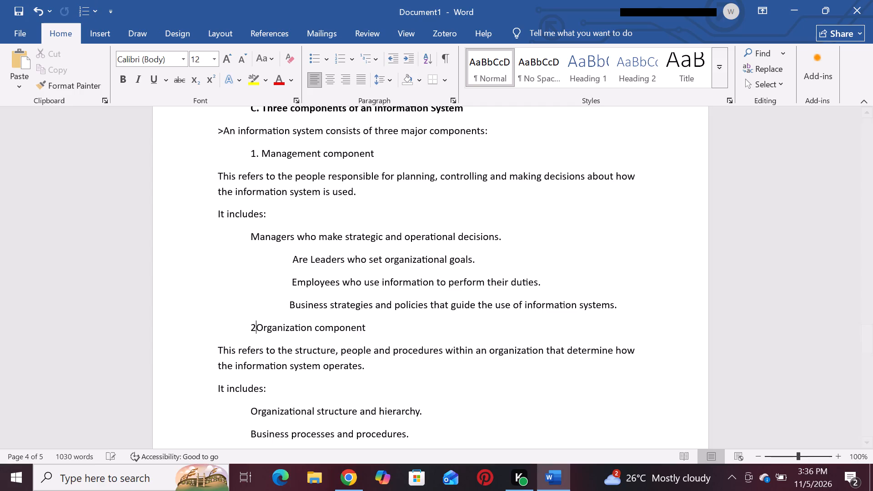
pyautogui.press('.')
pyautogui.press('space')
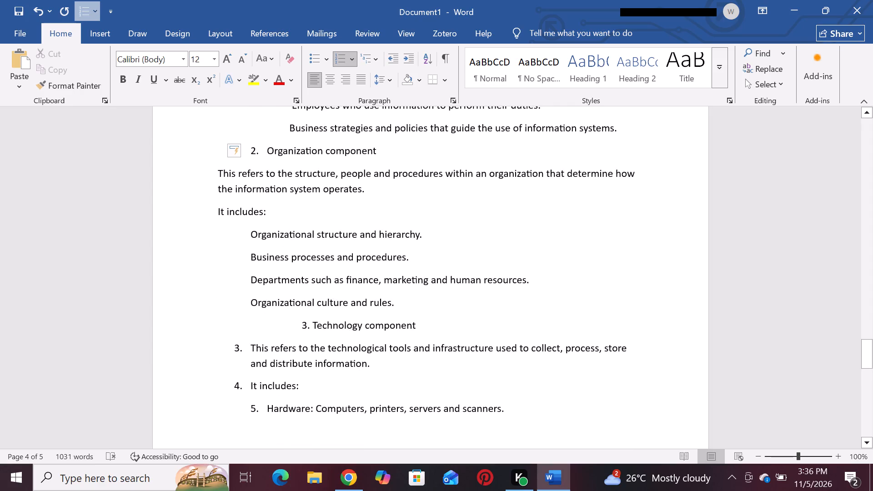
# Add an extra space between "3." and "Technology component" in the third component's heading.
pyautogui.click(313, 326)
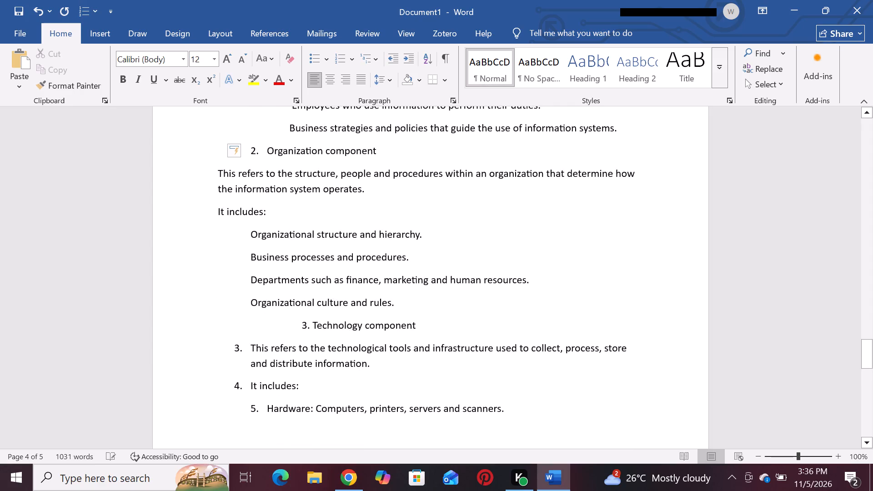
pyautogui.press('space')
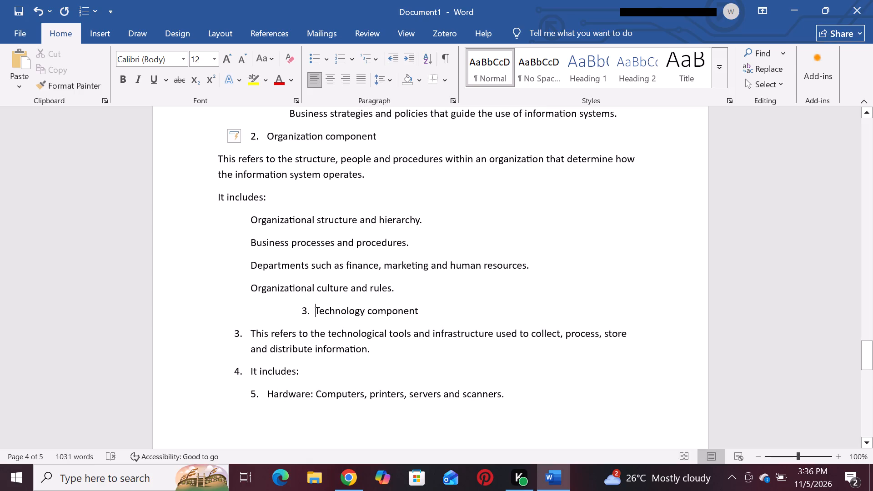
# Remove the list numbers and indents from the "This refers to the technological tools" paragraph and the "It includes:" line below it.
pyautogui.click(248, 332)
pyautogui.press('BackSpace')
pyautogui.press('BackSpace')
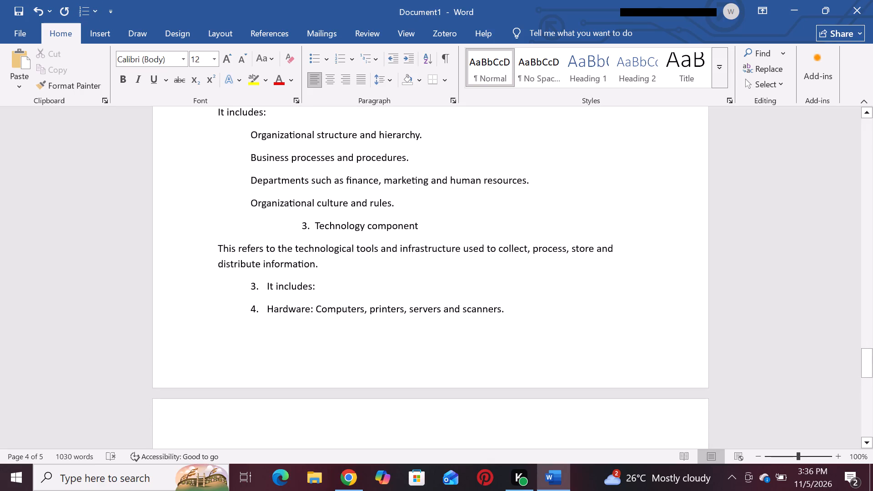
pyautogui.click(265, 286)
pyautogui.press('BackSpace')
pyautogui.press('BackSpace')
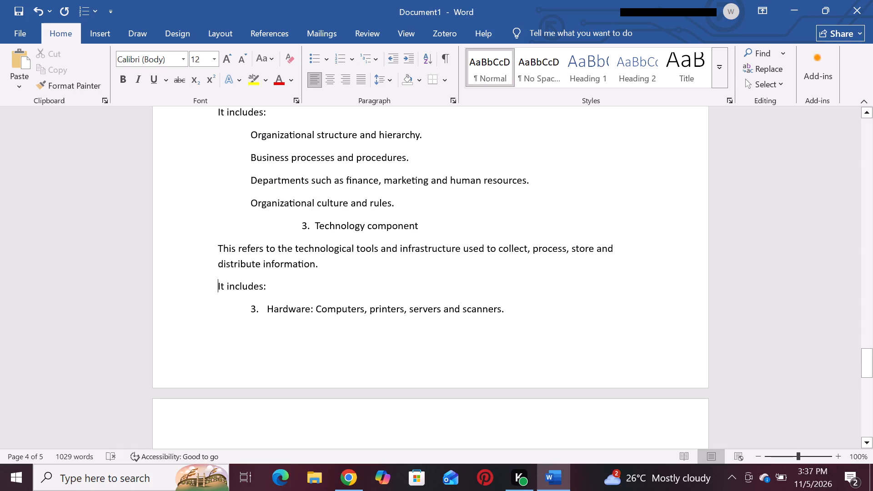
# Remove the list number from the "Hardware" item under the Technology component and indent it with leading spaces.
pyautogui.click(263, 306)
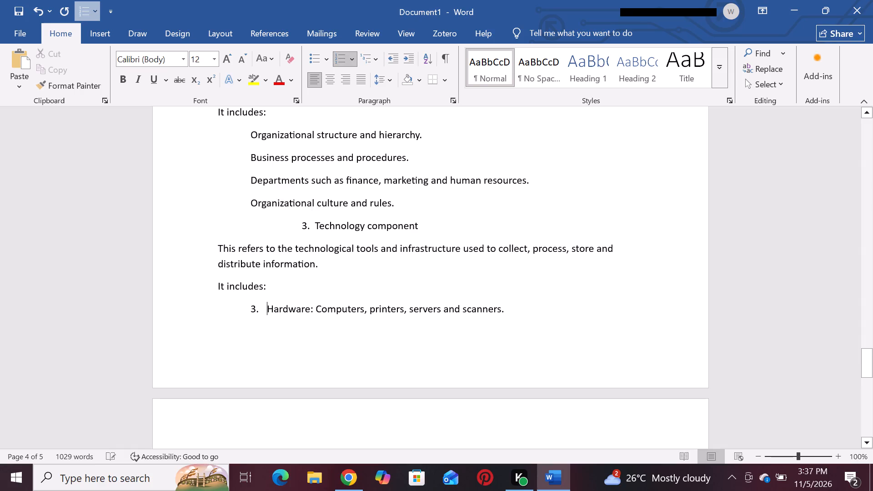
pyautogui.press('BackSpace')
pyautogui.press('BackSpace')
pyautogui.press('space')
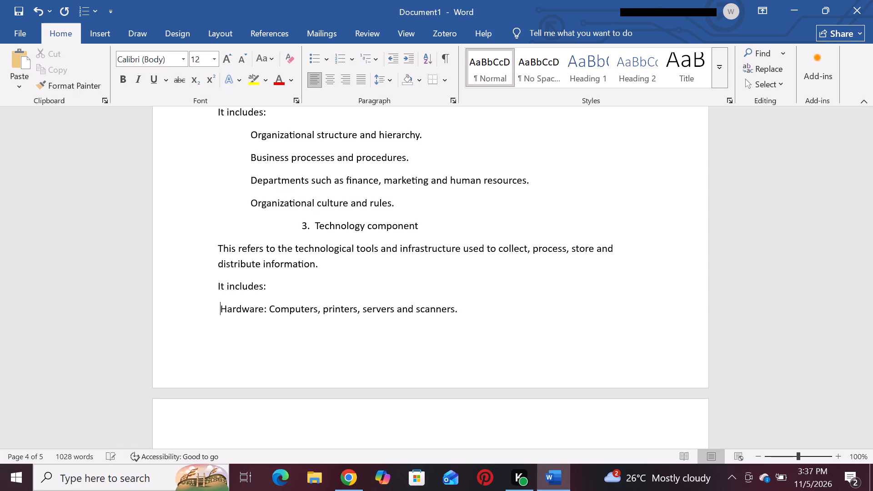
pyautogui.press('space')
pyautogui.press('space')
pyautogui.press('space')
pyautogui.press('space')
pyautogui.press('space')
pyautogui.press('space')
pyautogui.press('space')
pyautogui.press('space')
pyautogui.press('space')
pyautogui.press('space')
pyautogui.press('space')
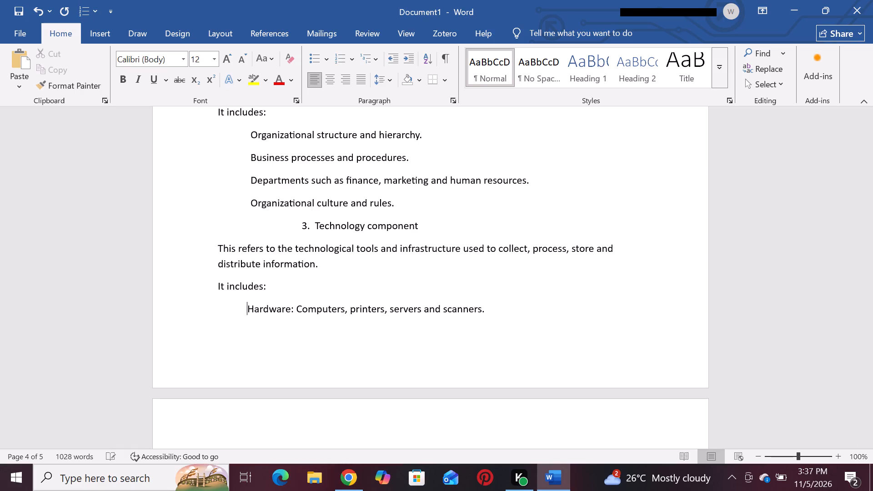
pyautogui.press('space')
pyautogui.press('space')
pyautogui.press('space')
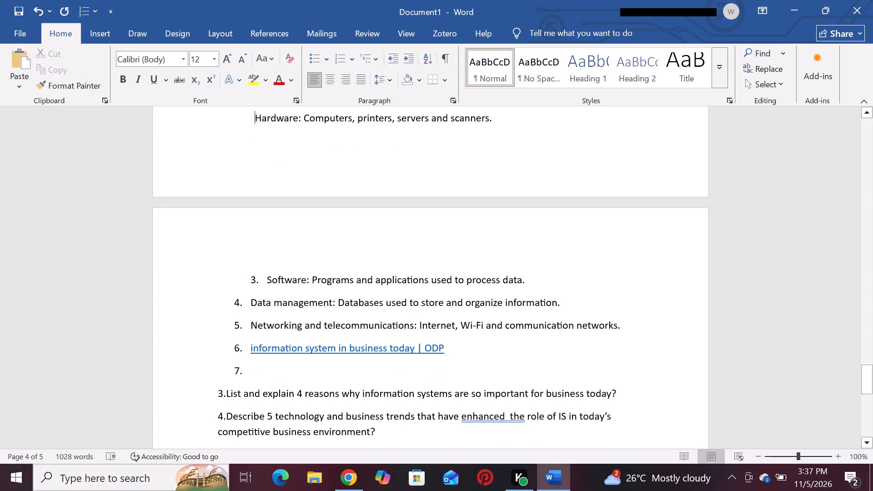
# Remove the list numbers from the Software, Data management, and Networking and telecommunications items, keeping their indent.
pyautogui.click(265, 277)
pyautogui.press('BackSpace')
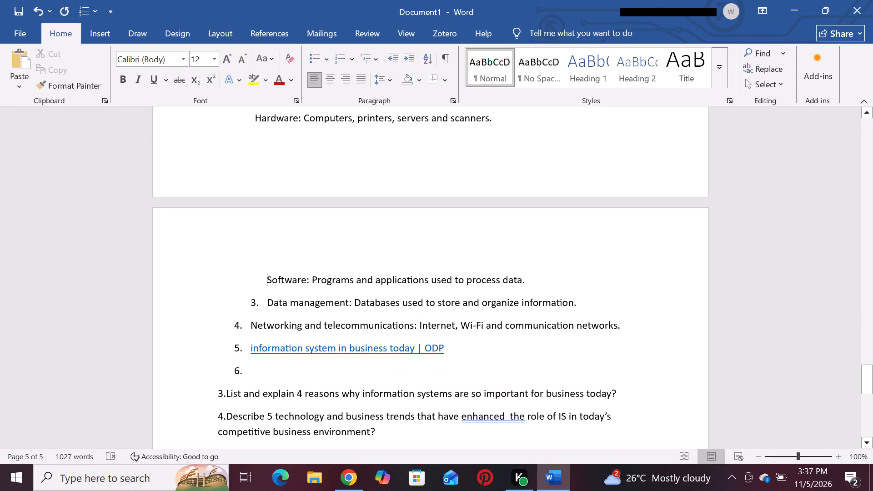
pyautogui.click(267, 302)
pyautogui.press('BackSpace')
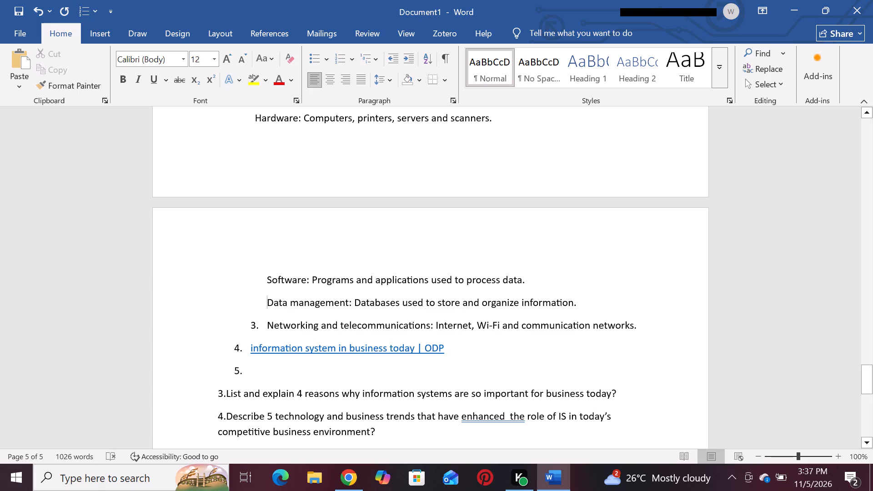
pyautogui.click(264, 322)
pyautogui.press('BackSpace')
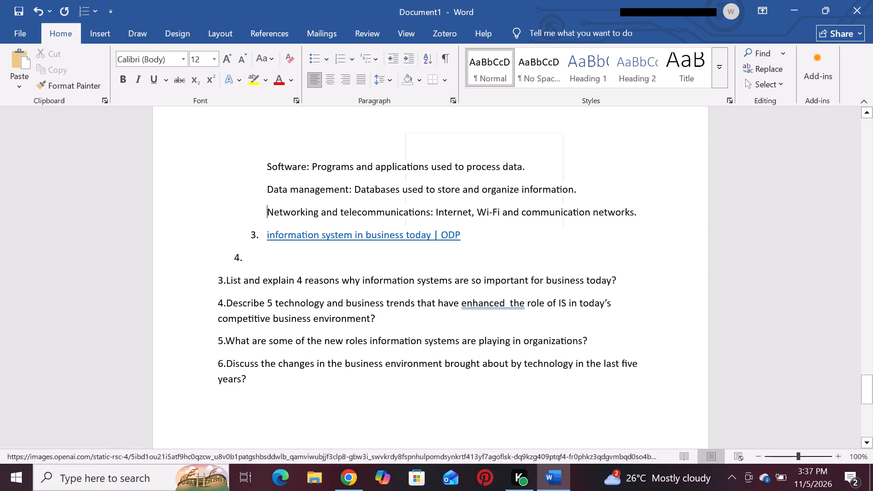
# Delete the "information system in business today | ODP" link and the empty numbered lines left above question 3.
pyautogui.click(474, 233)
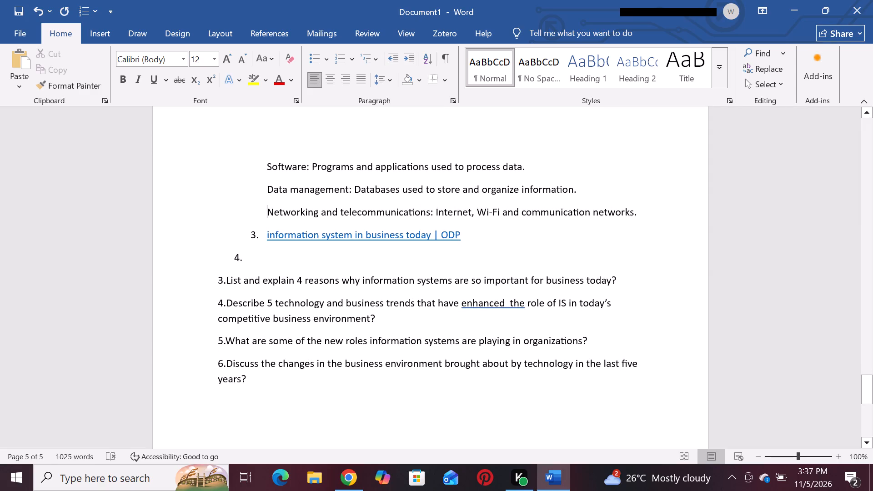
pyautogui.press('BackSpace')
pyautogui.press('BackSpace')
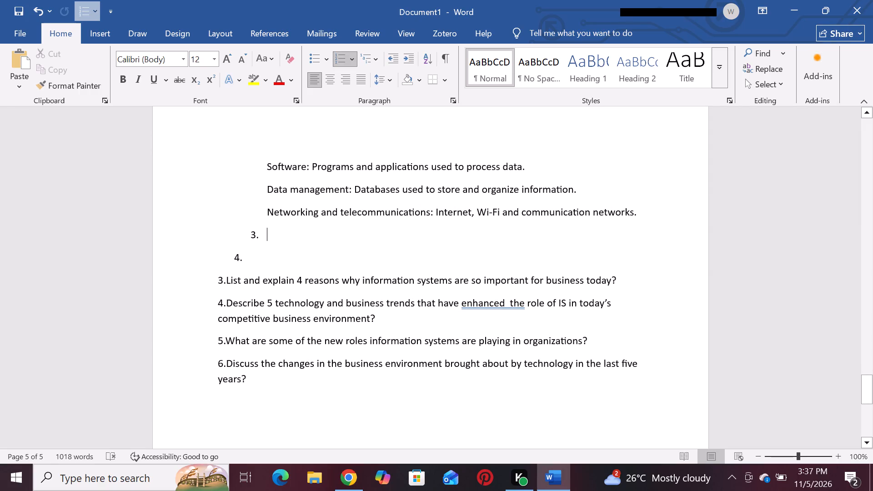
pyautogui.click(246, 255)
pyautogui.press('BackSpace')
pyautogui.press('BackSpace')
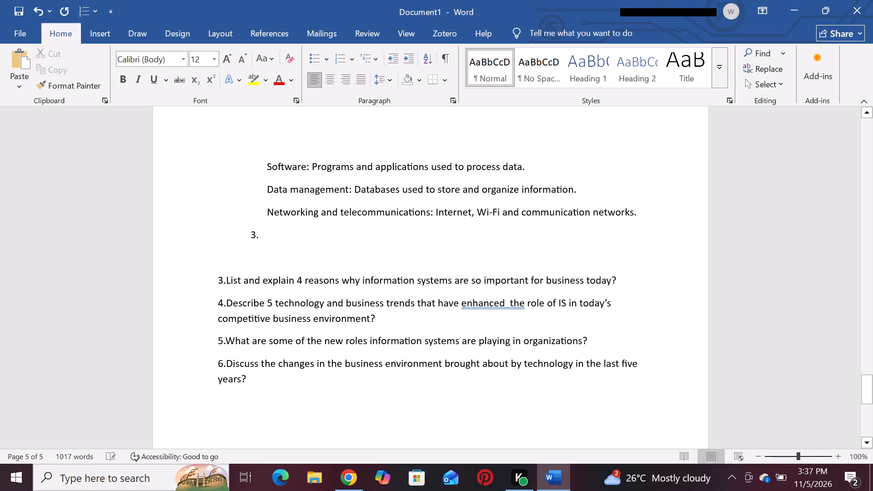
pyautogui.click(269, 236)
pyautogui.press('BackSpace')
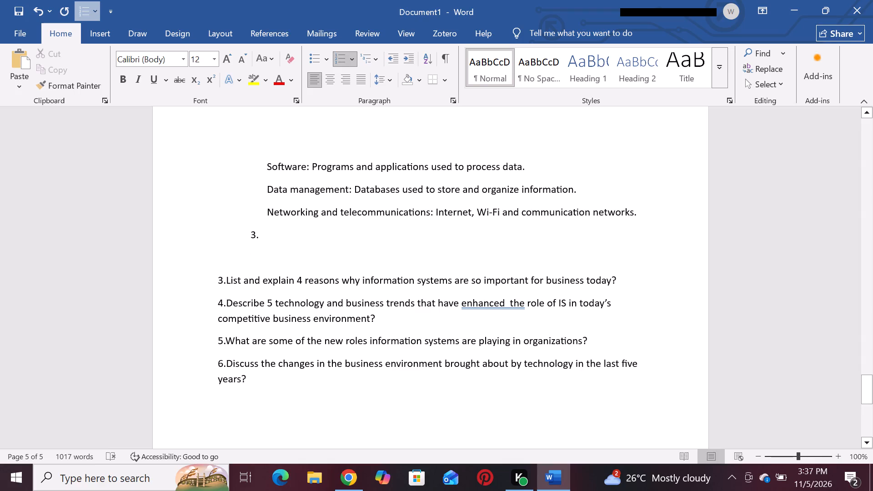
pyautogui.press('BackSpace')
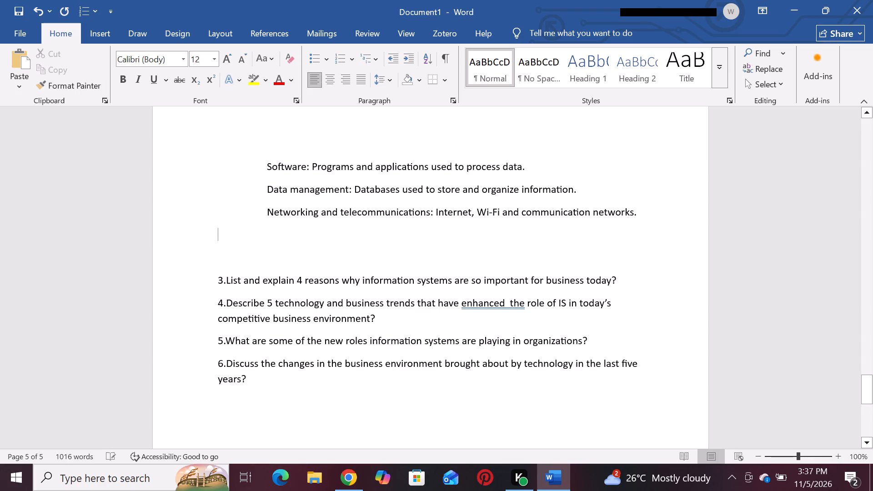
pyautogui.click(216, 279)
pyautogui.press('BackSpace')
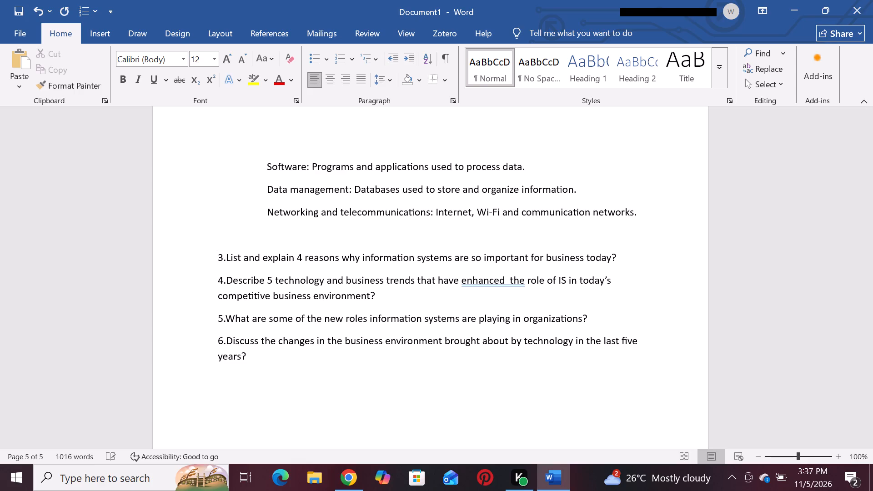
pyautogui.press('BackSpace')
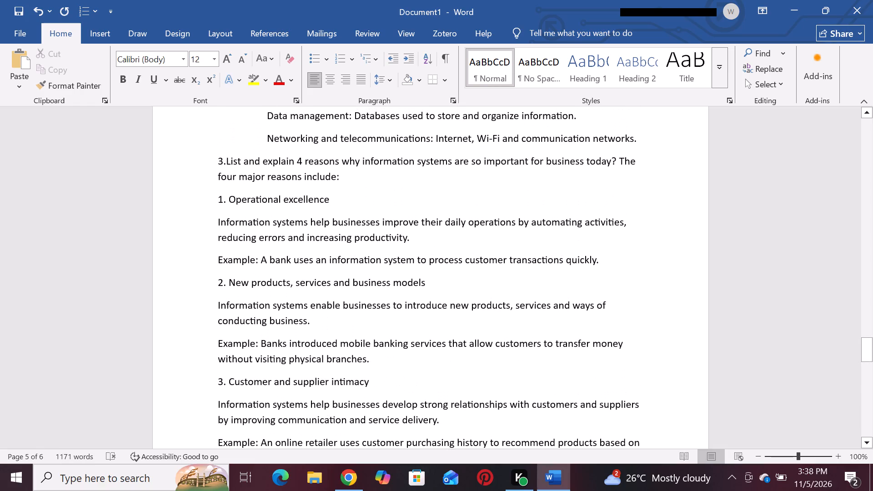
# Indent the "1. Operational excellence" heading in question 3's answer with 13 leading spaces.
pyautogui.click(217, 199)
pyautogui.press('space')
pyautogui.press('space')
pyautogui.press('space')
pyautogui.press('space')
pyautogui.press('space')
pyautogui.press('space')
pyautogui.press('space')
pyautogui.press('space')
pyautogui.press('space')
pyautogui.press('space')
pyautogui.press('space')
pyautogui.press('space')
pyautogui.press('space')
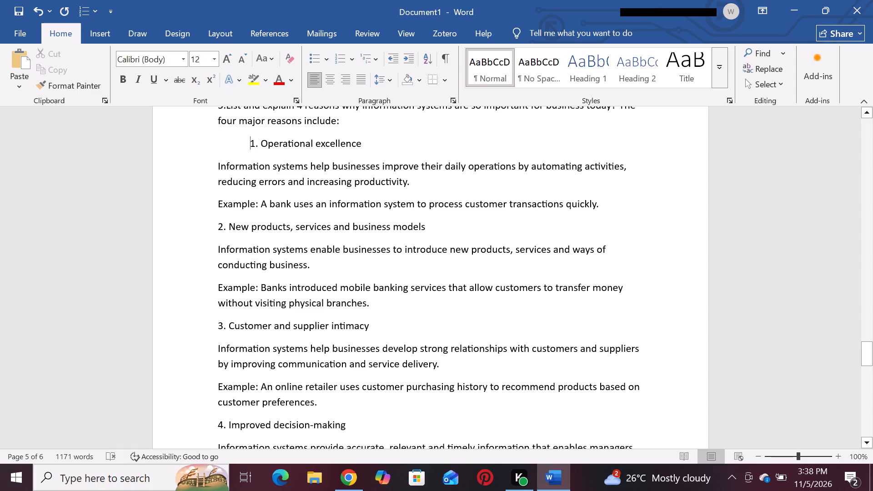
# Indent the "2. New products, services and business models" heading with 14 leading spaces, roughly in line with heading 1.
pyautogui.click(216, 225)
pyautogui.press('space')
pyautogui.press('space')
pyautogui.press('space')
pyautogui.press('space')
pyautogui.press('space')
pyautogui.press('space')
pyautogui.press('space')
pyautogui.press('space')
pyautogui.press('space')
pyautogui.press('space')
pyautogui.press('space')
pyautogui.press('space')
pyautogui.press('space')
pyautogui.press('space')
pyautogui.press('space')
pyautogui.press('space')
pyautogui.press('space')
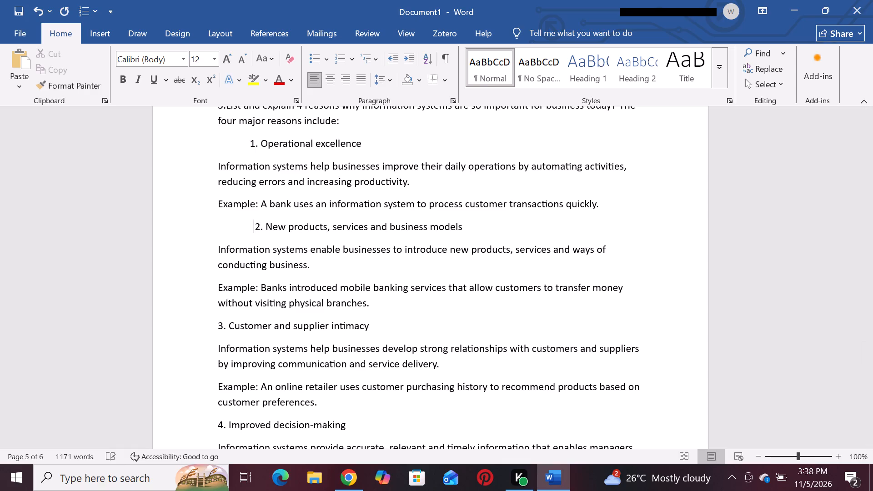
pyautogui.press('BackSpace')
pyautogui.press('BackSpace')
pyautogui.press('BackSpace')
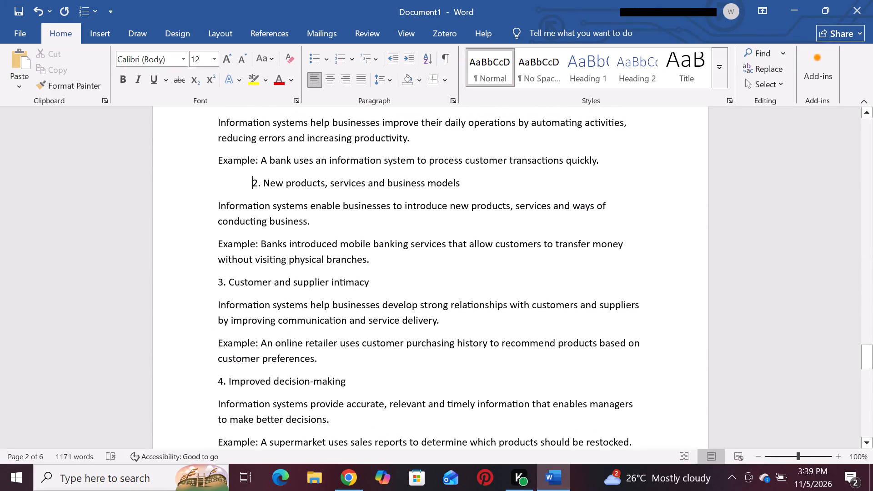
# Indent the "3. Customer and supplier intimacy" heading with 14 leading spaces to line up with heading 2.
pyautogui.click(214, 281)
pyautogui.press('space')
pyautogui.press('space')
pyautogui.press('space')
pyautogui.press('space')
pyautogui.press('space')
pyautogui.press('space')
pyautogui.press('space')
pyautogui.press('space')
pyautogui.press('space')
pyautogui.press('space')
pyautogui.press('space')
pyautogui.press('space')
pyautogui.press('space')
pyautogui.press('space')
pyautogui.press('space')
pyautogui.press('space')
pyautogui.press('space')
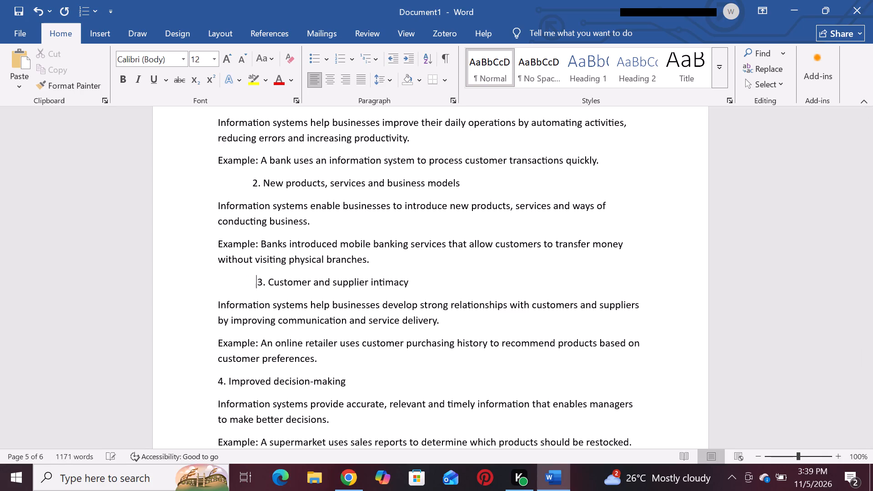
pyautogui.press('BackSpace')
pyautogui.press('BackSpace')
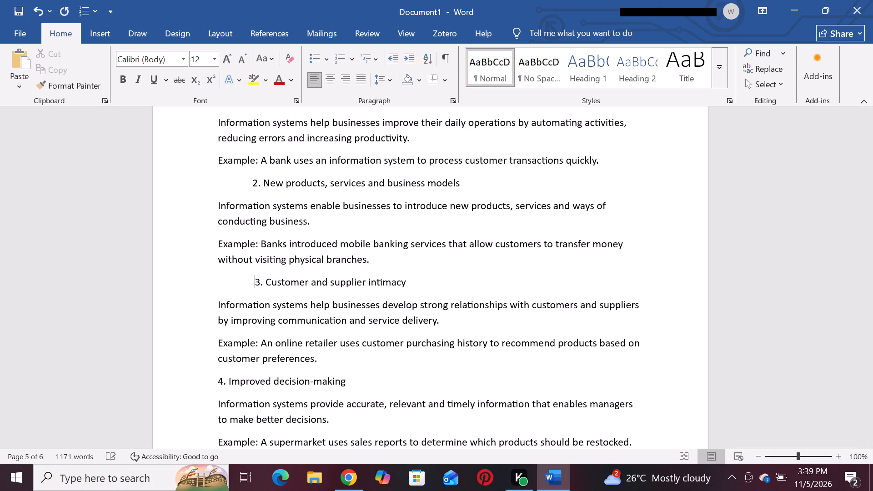
pyautogui.press('BackSpace')
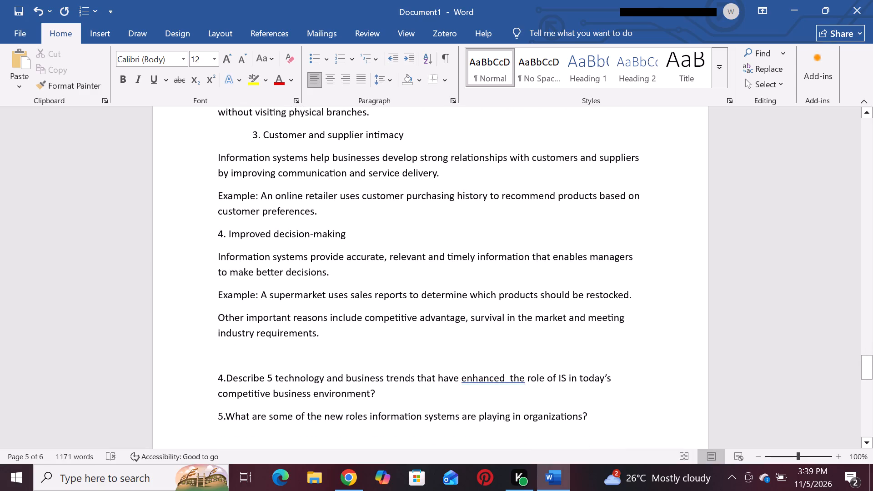
# Indent the "4. Improved decision-making" heading in question 3's answer with 12 leading spaces.
pyautogui.click(217, 231)
pyautogui.press('space')
pyautogui.press('space')
pyautogui.press('space')
pyautogui.press('space')
pyautogui.press('space')
pyautogui.press('space')
pyautogui.press('space')
pyautogui.press('space')
pyautogui.press('space')
pyautogui.press('space')
pyautogui.press('space')
pyautogui.press('space')
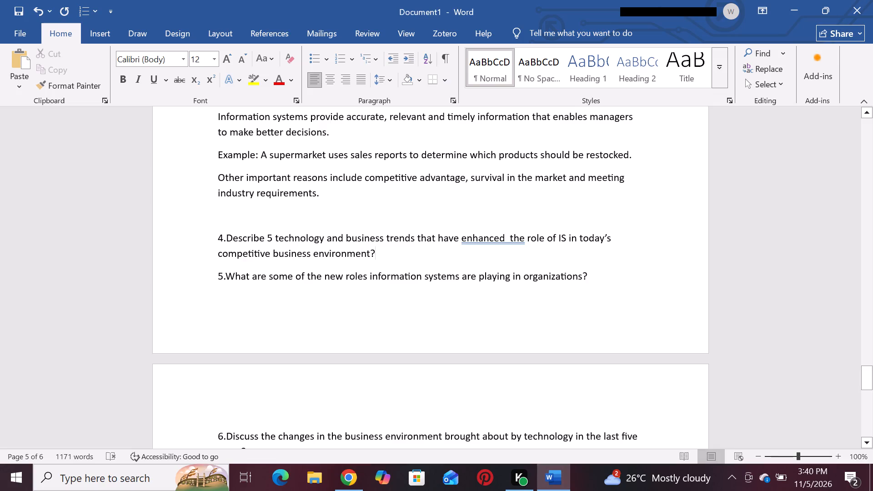
pyautogui.hotkey('ctrl', 'v')
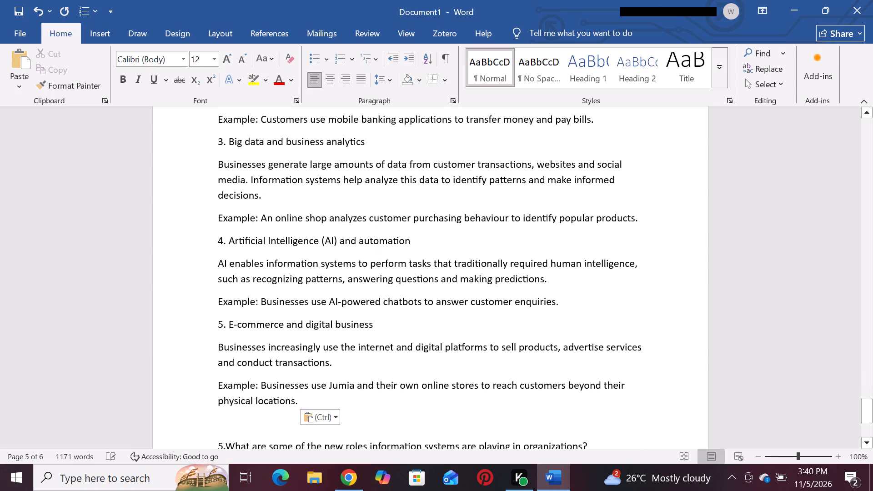
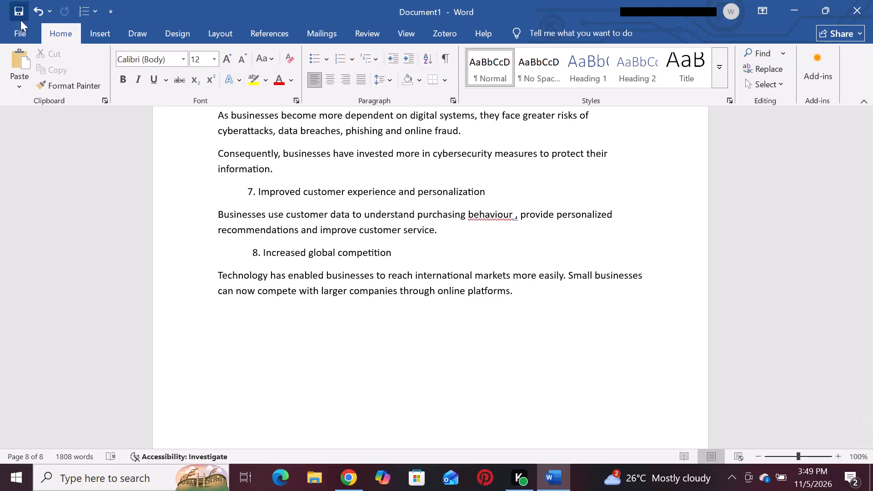
# Save the document in the Documents folder as a Word document named "REVISION NOTES MIS CHAPTER 1".
pyautogui.click(25, 38)
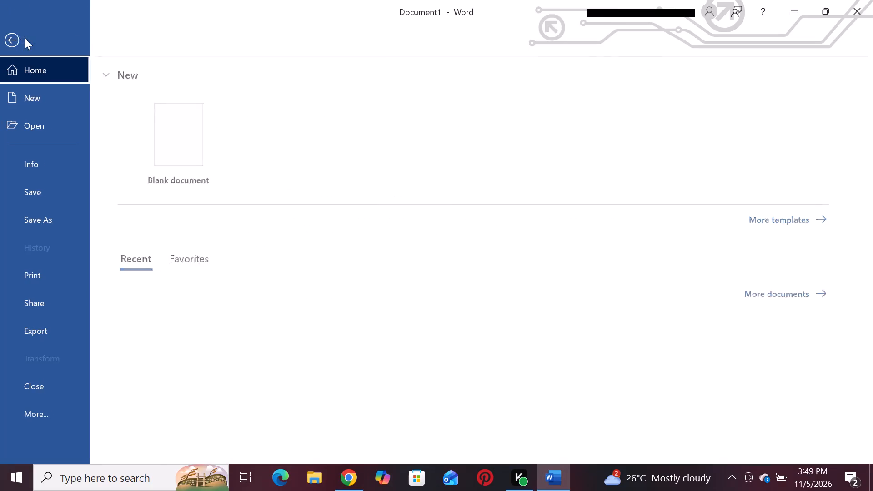
pyautogui.click(57, 215)
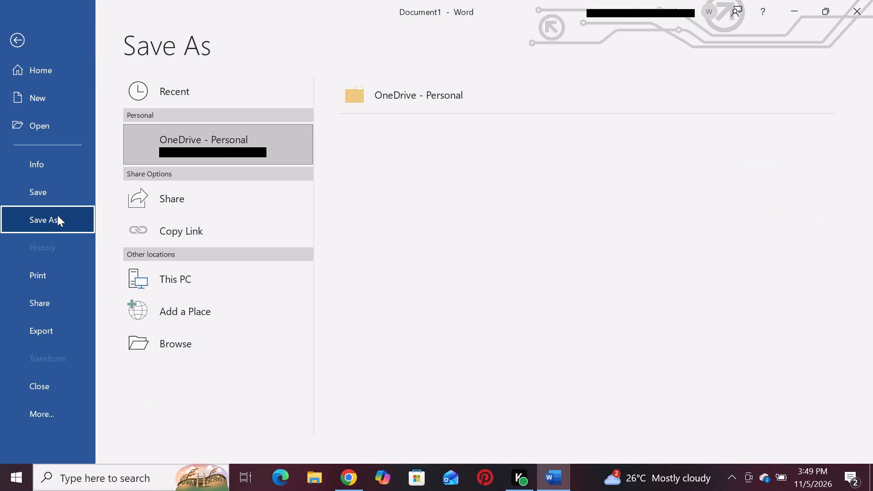
pyautogui.click(161, 278)
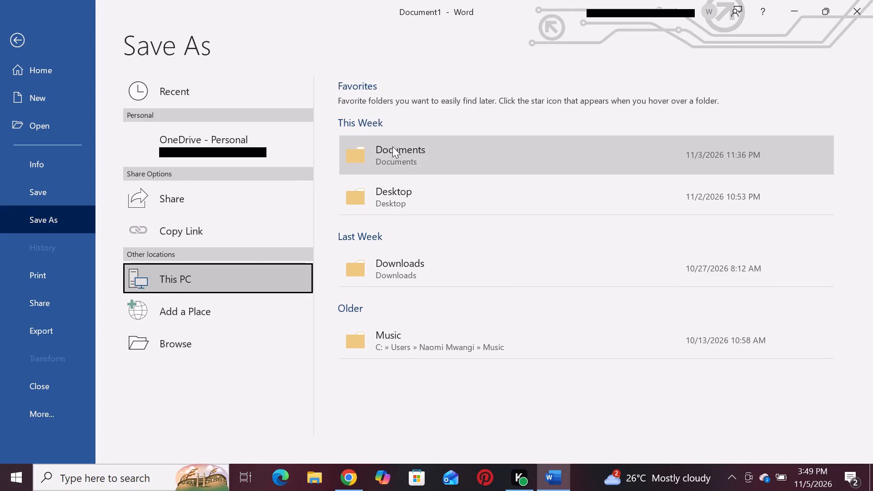
pyautogui.click(392, 146)
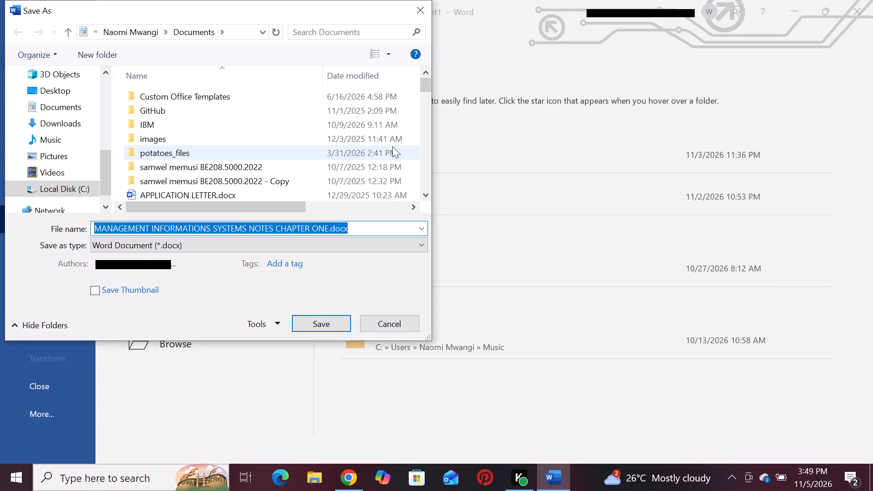
pyautogui.press('BackSpace')
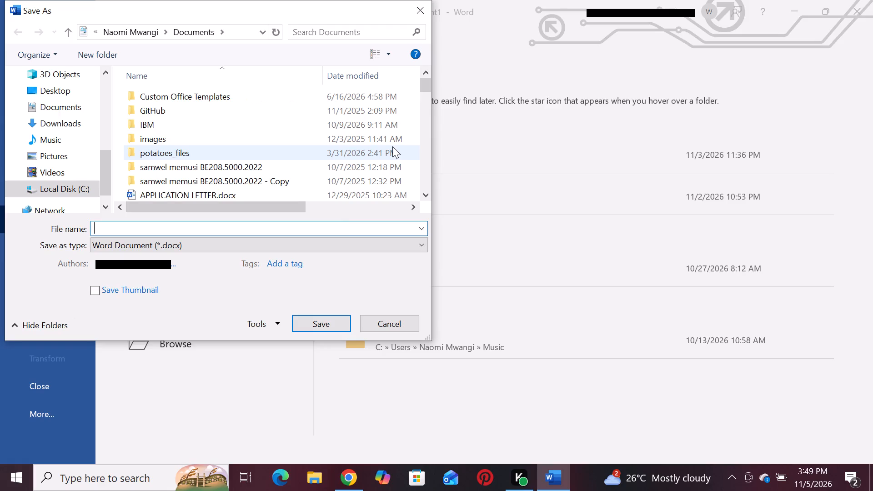
pyautogui.write('MIS')
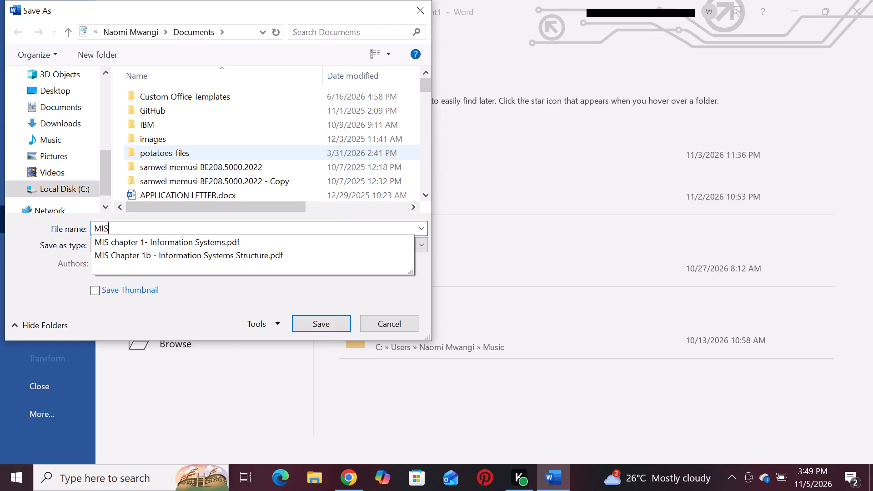
pyautogui.press('space')
pyautogui.press('BackSpace')
pyautogui.press('BackSpace')
pyautogui.press('BackSpace')
pyautogui.press('BackSpace')
pyautogui.press('BackSpace')
pyautogui.press('BackSpace')
pyautogui.press('BackSpace')
pyautogui.press('BackSpace')
pyautogui.press('BackSpace')
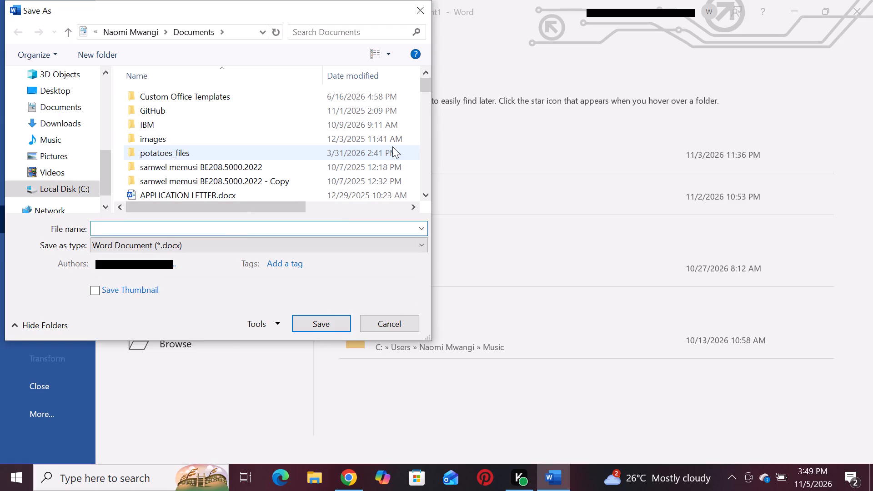
pyautogui.write('RE')
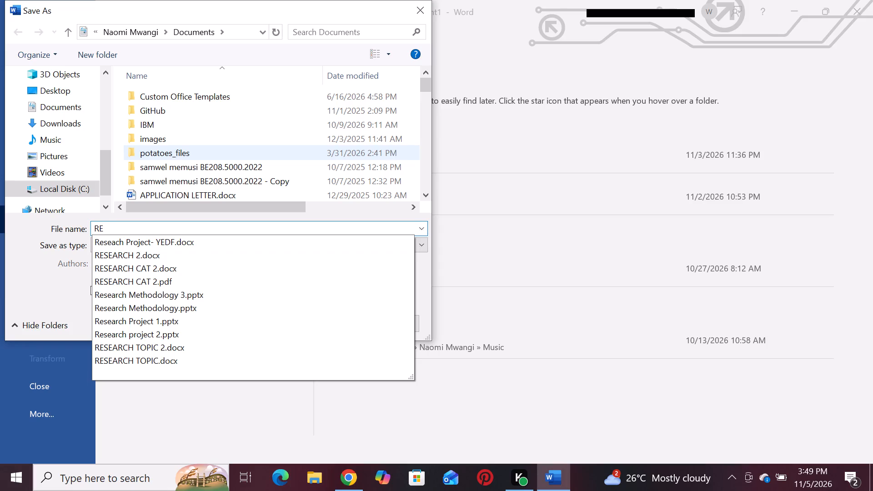
pyautogui.write('VISO')
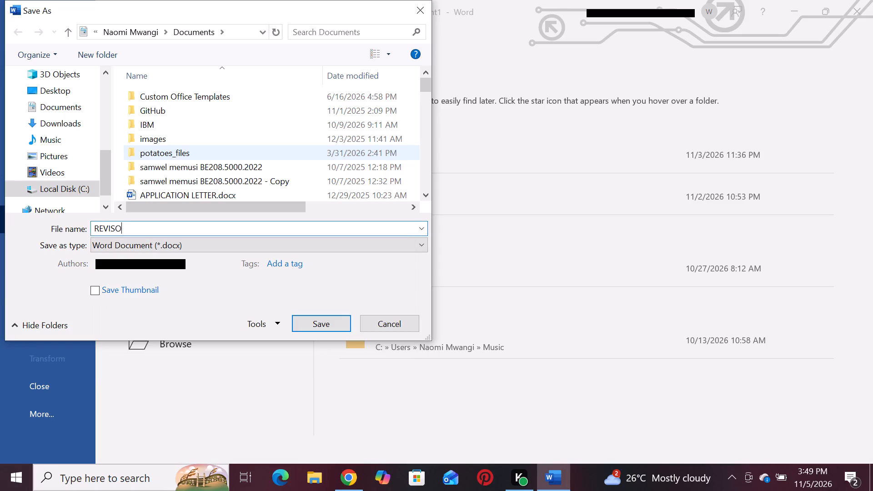
pyautogui.press('BackSpace')
pyautogui.write('ION')
pyautogui.press('space')
pyautogui.write('NOTES')
pyautogui.press('space')
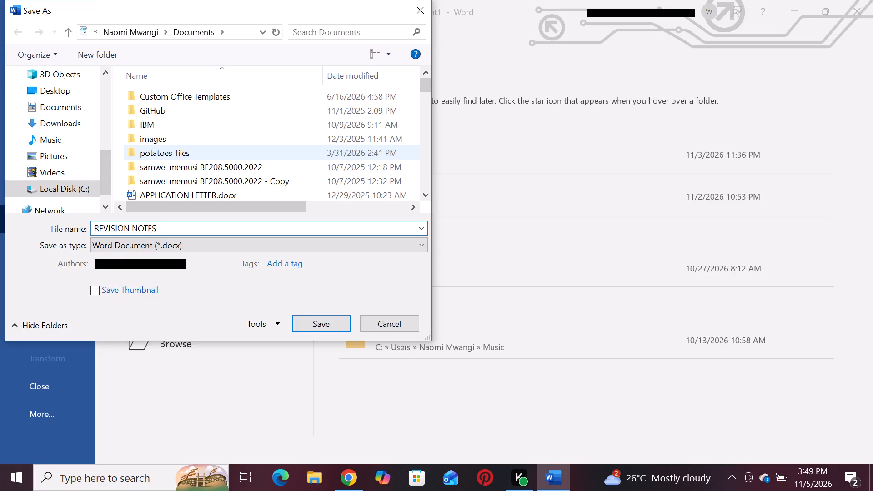
pyautogui.write('MIS CHAPTER')
pyautogui.press('space')
pyautogui.press('1')
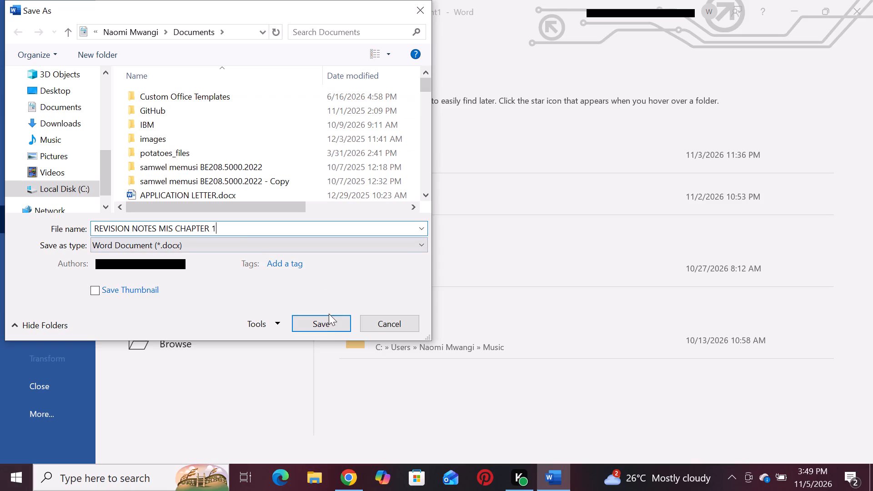
pyautogui.click(328, 327)
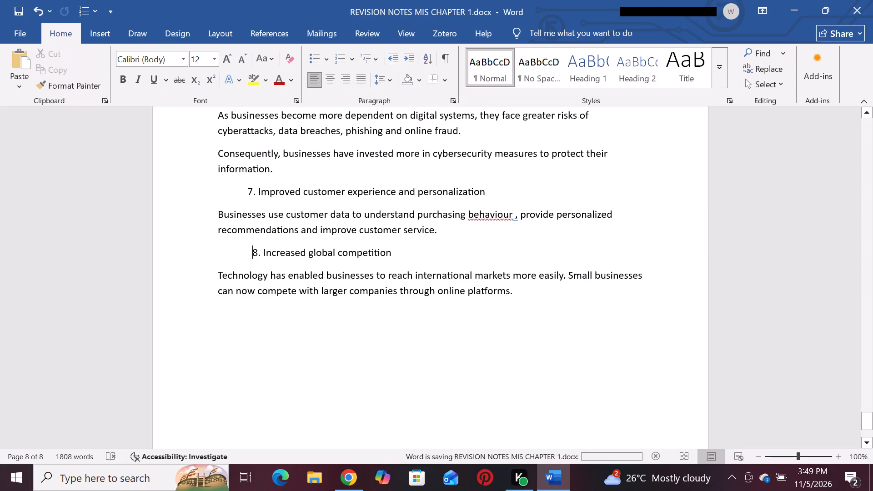
# Create a new blank document for the next chapter's notes.
pyautogui.click(20, 30)
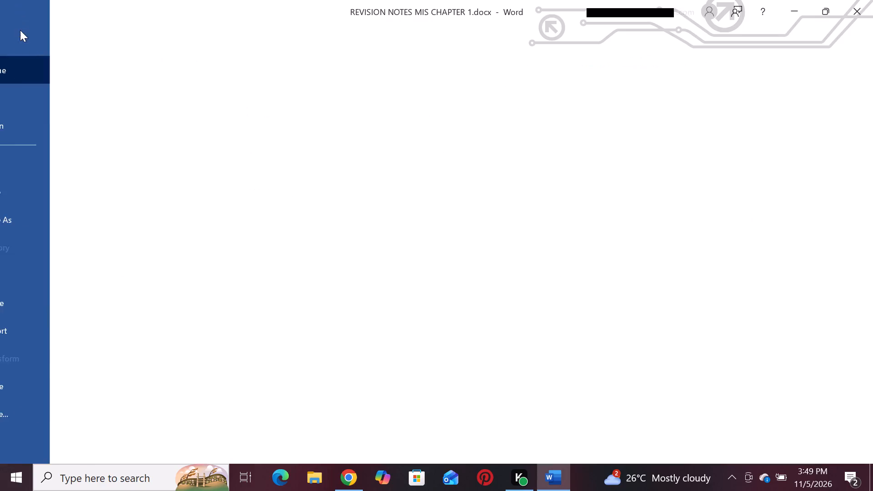
pyautogui.click(182, 166)
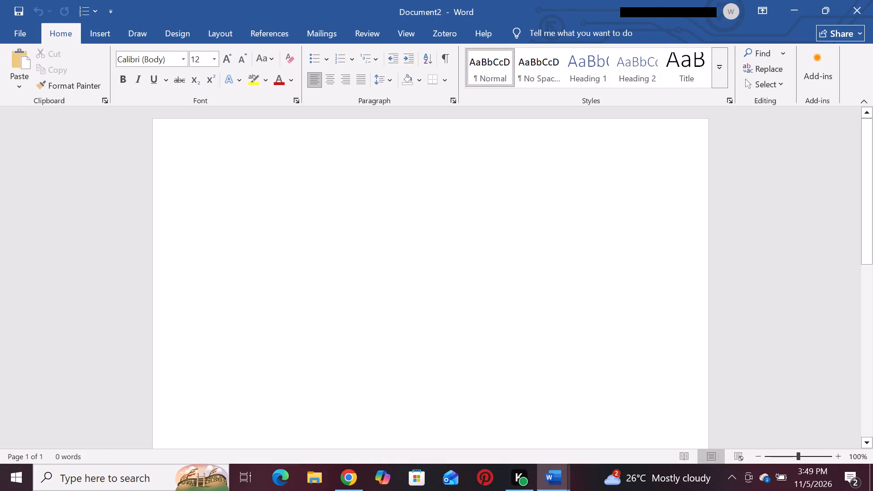
# Enter the heading "CHAPTER 2" on the first line of the new document.
pyautogui.press('m')
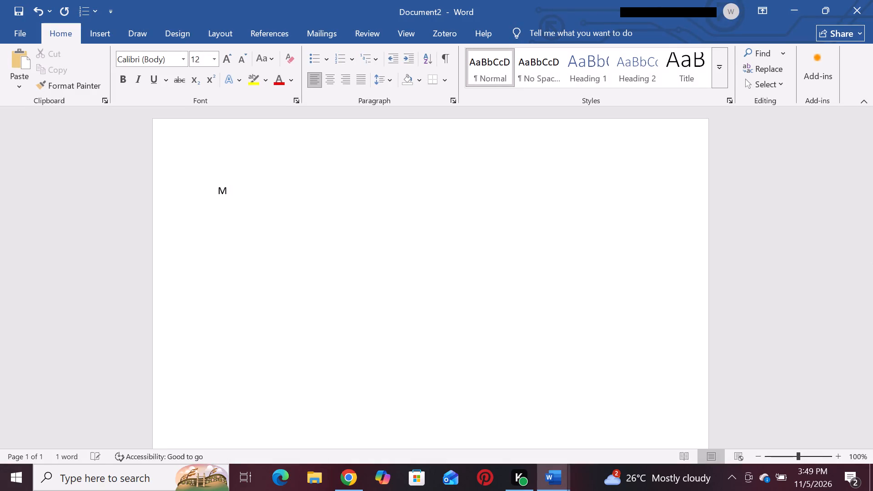
pyautogui.press('BackSpace')
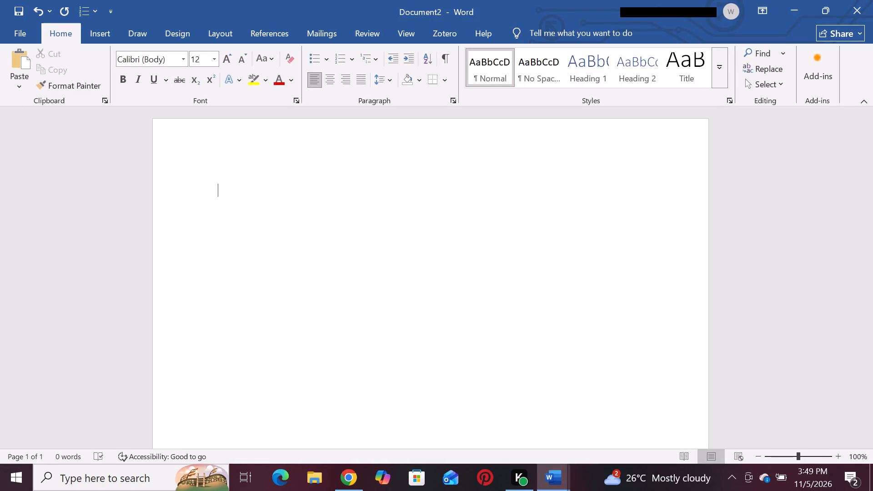
pyautogui.press('c')
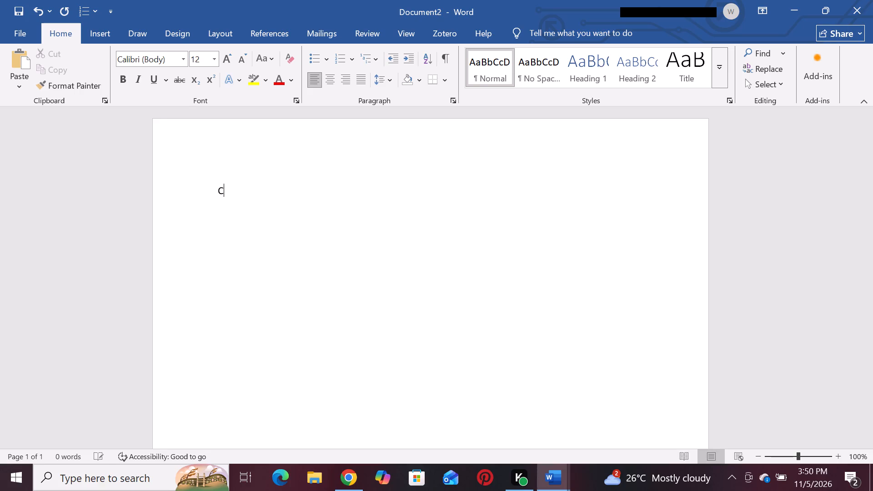
pyautogui.write('HA')
pyautogui.press('p')
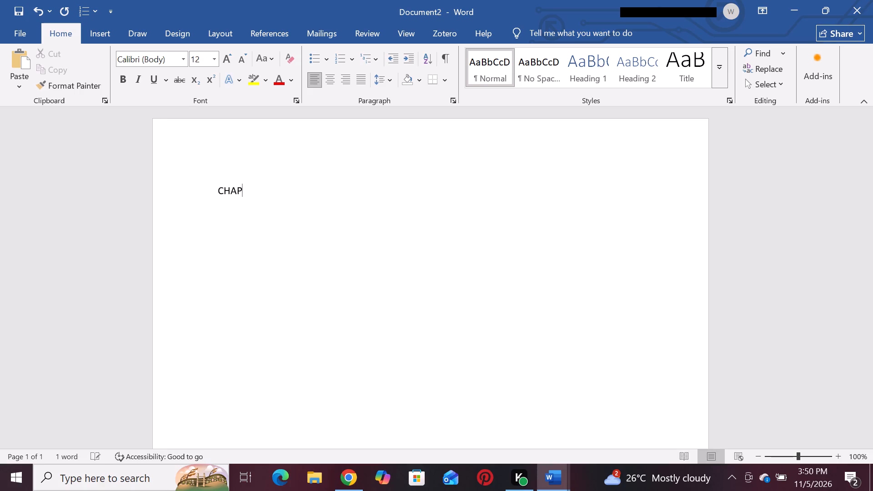
pyautogui.write('TER')
pyautogui.press('space')
pyautogui.press('2')
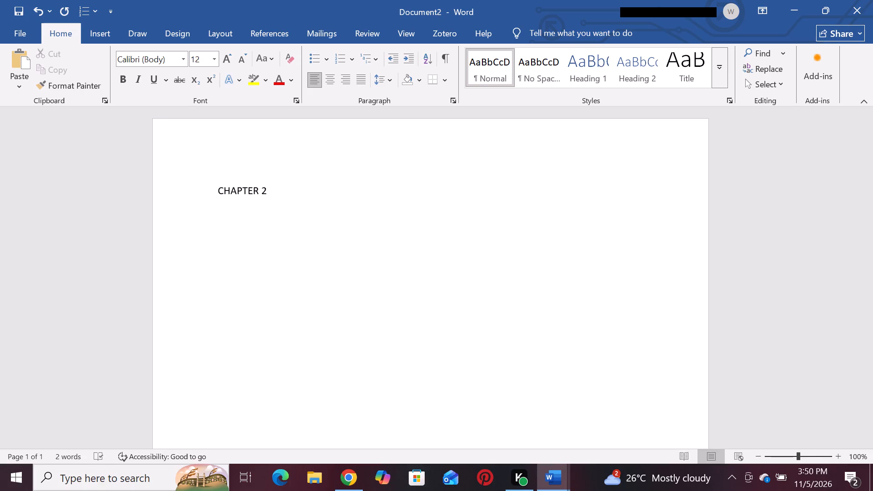